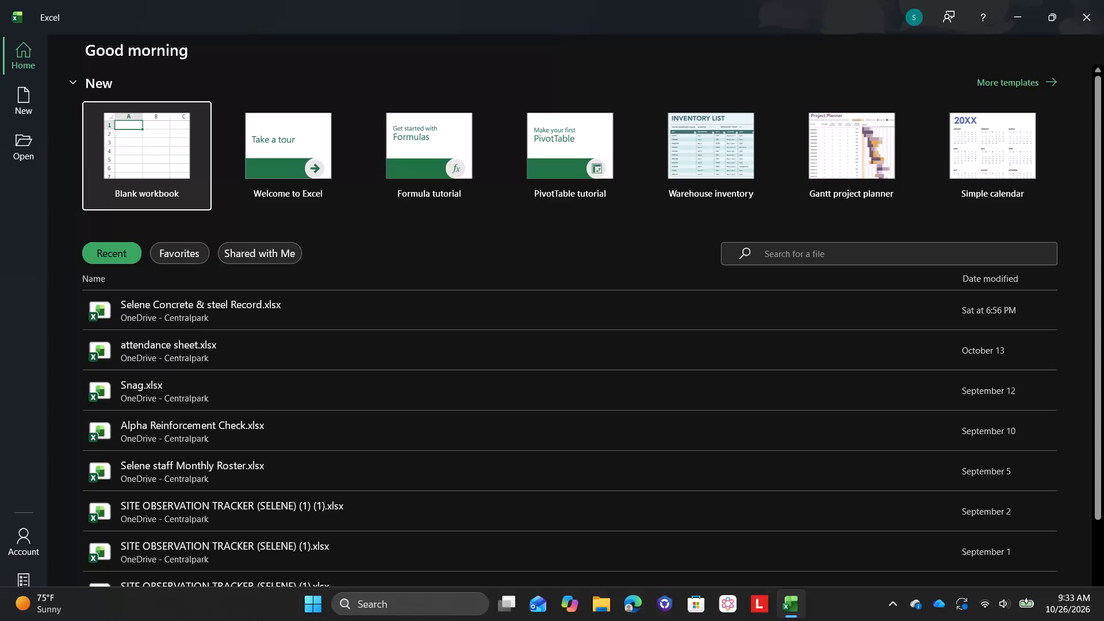
# Open the recent workbook Selene Concrete & steel Record.xlsx.
pyautogui.click(181, 298)
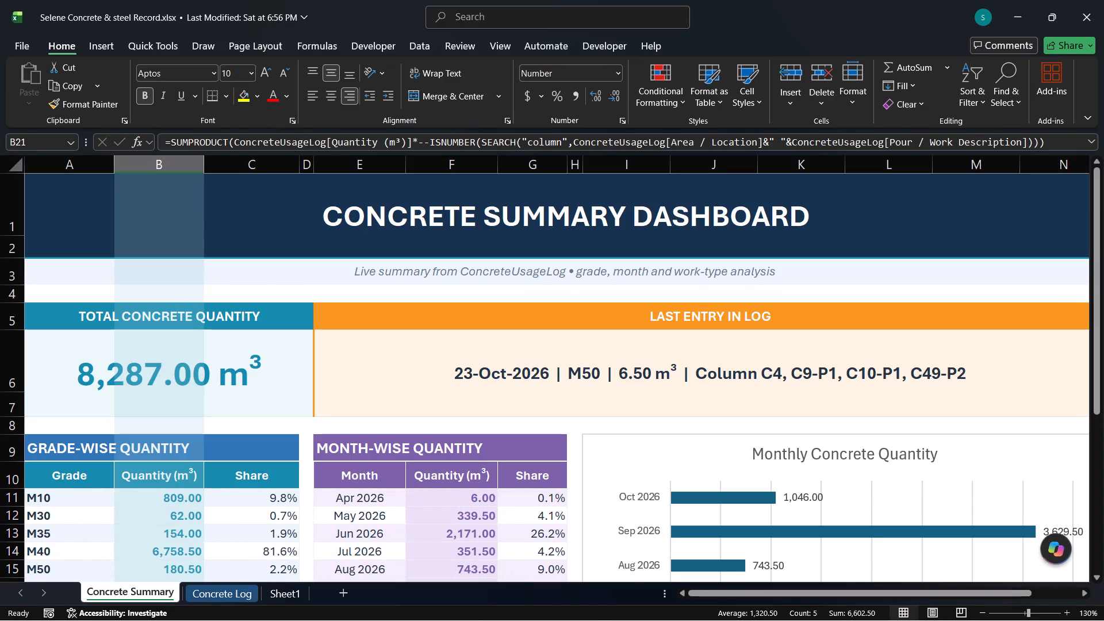
# Review the Concrete Summary dashboard, including the grade-wise, month-wise and work-type quantity tables and the monthly chart.
pyautogui.scroll(-4, 298, 359)
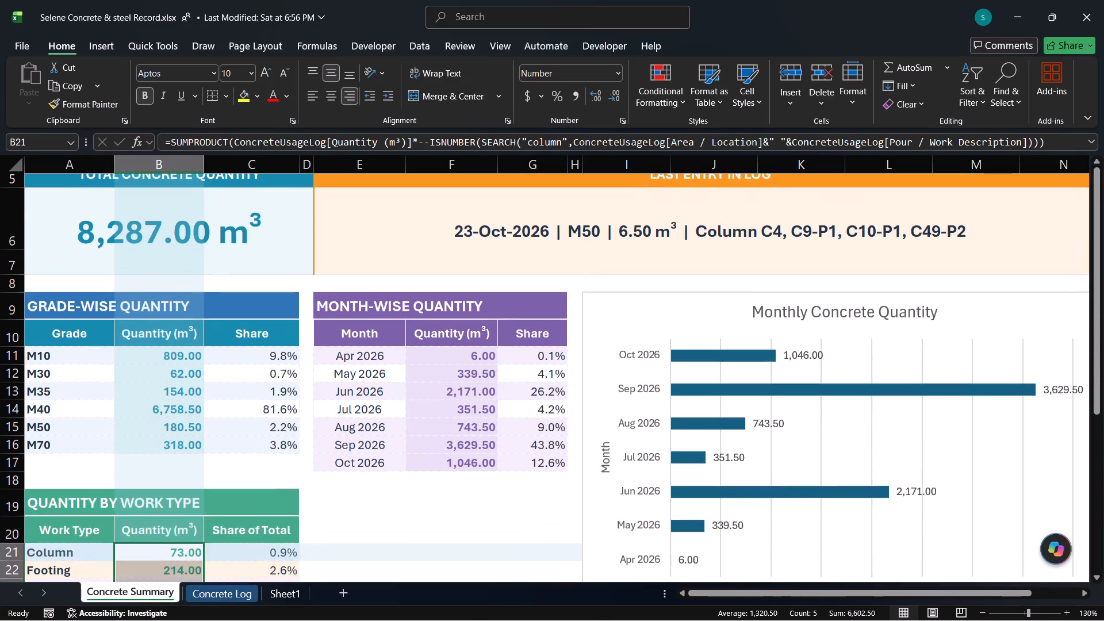
pyautogui.scroll(-1, 298, 359)
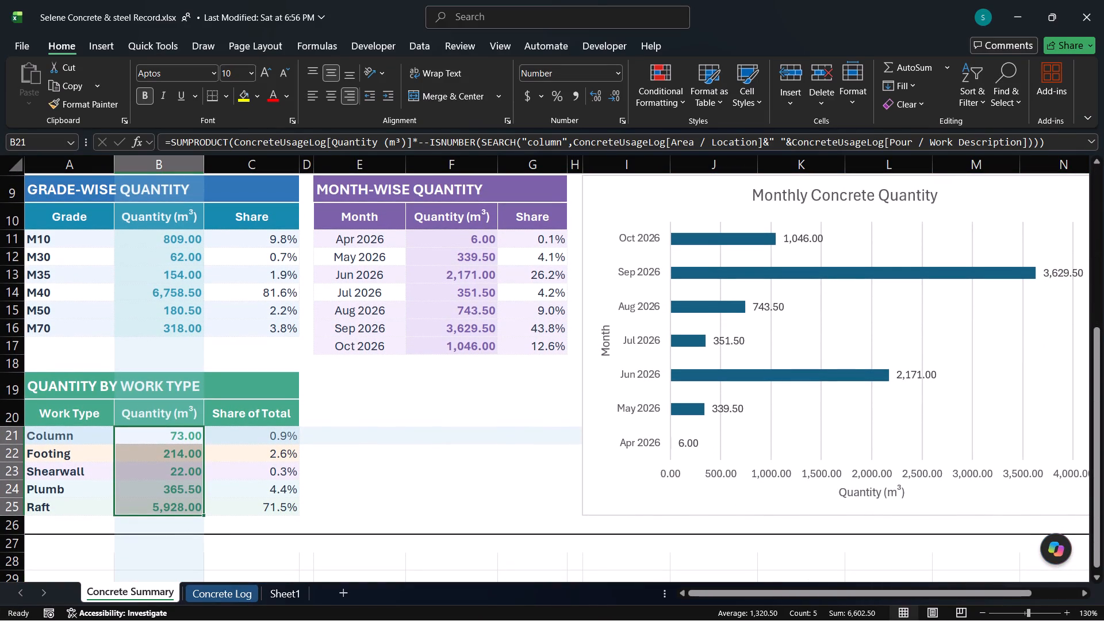
pyautogui.scroll(2, 298, 359)
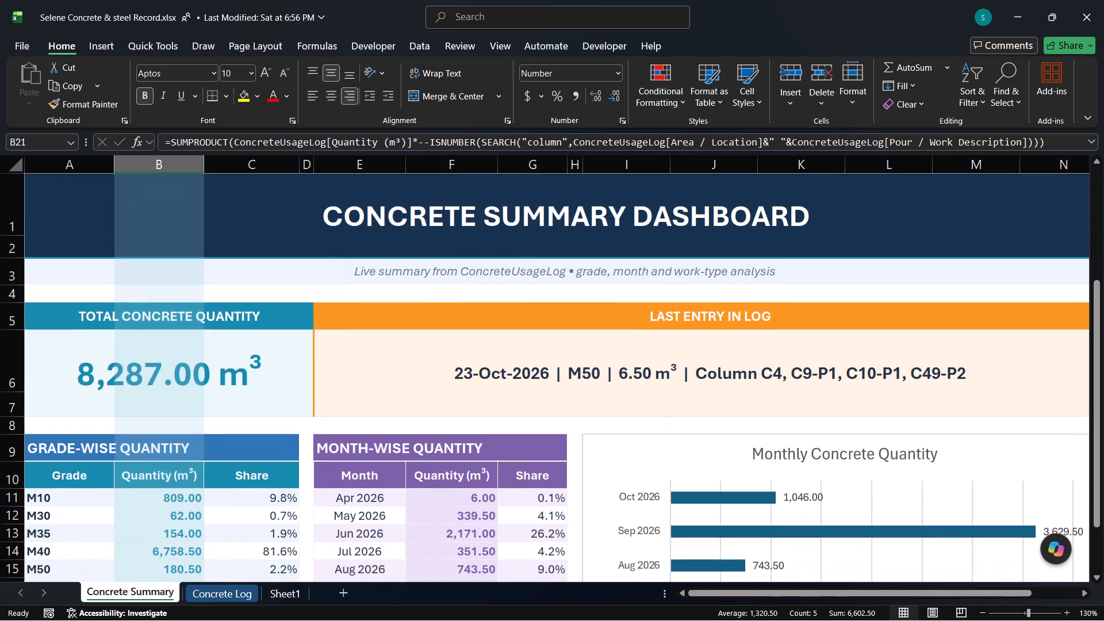
pyautogui.scroll(-1, 298, 359)
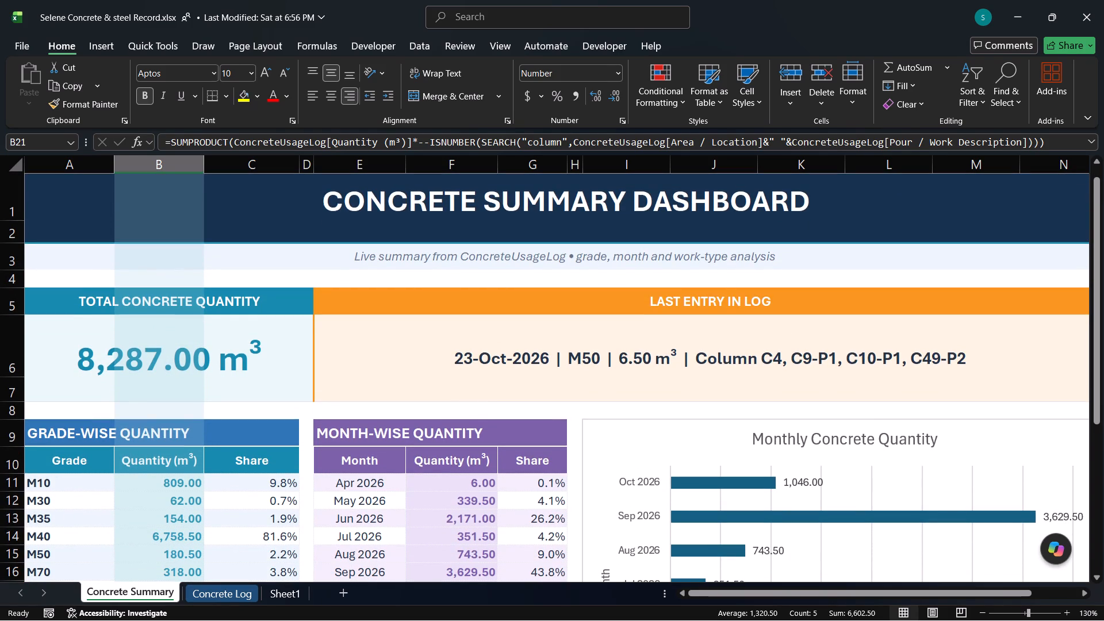
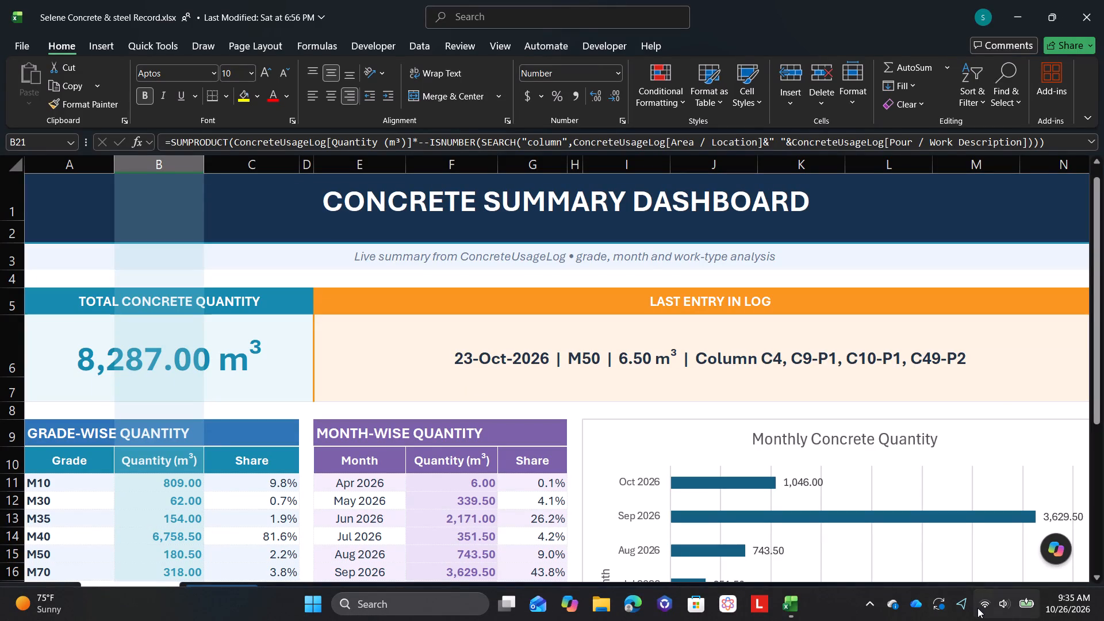
# Turn on Bluetooth in the Windows quick settings.
pyautogui.click(981, 607)
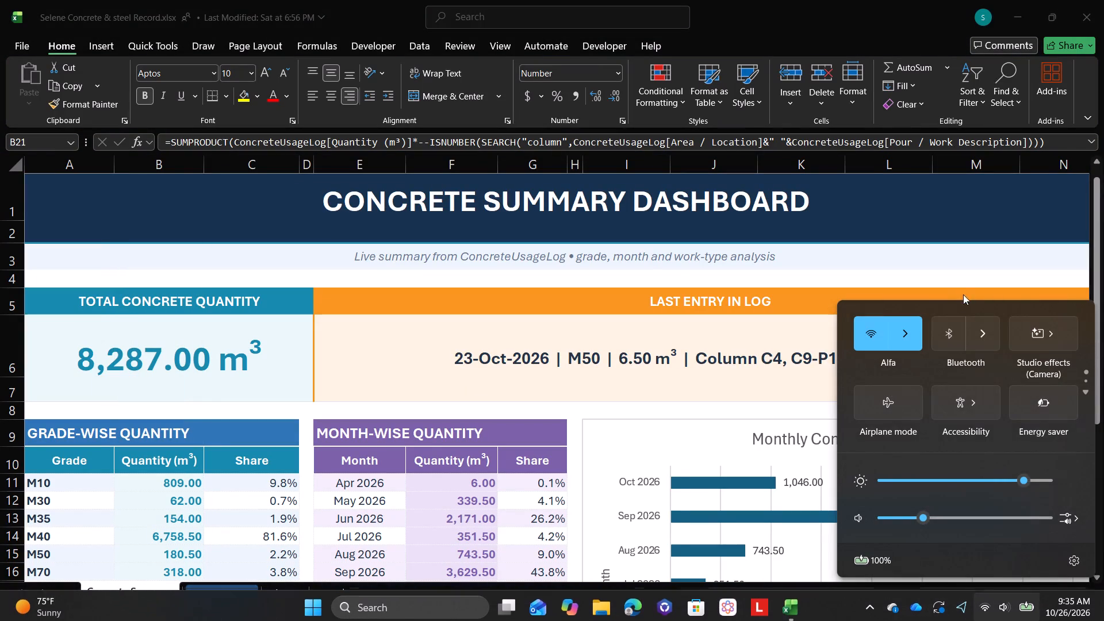
pyautogui.click(951, 334)
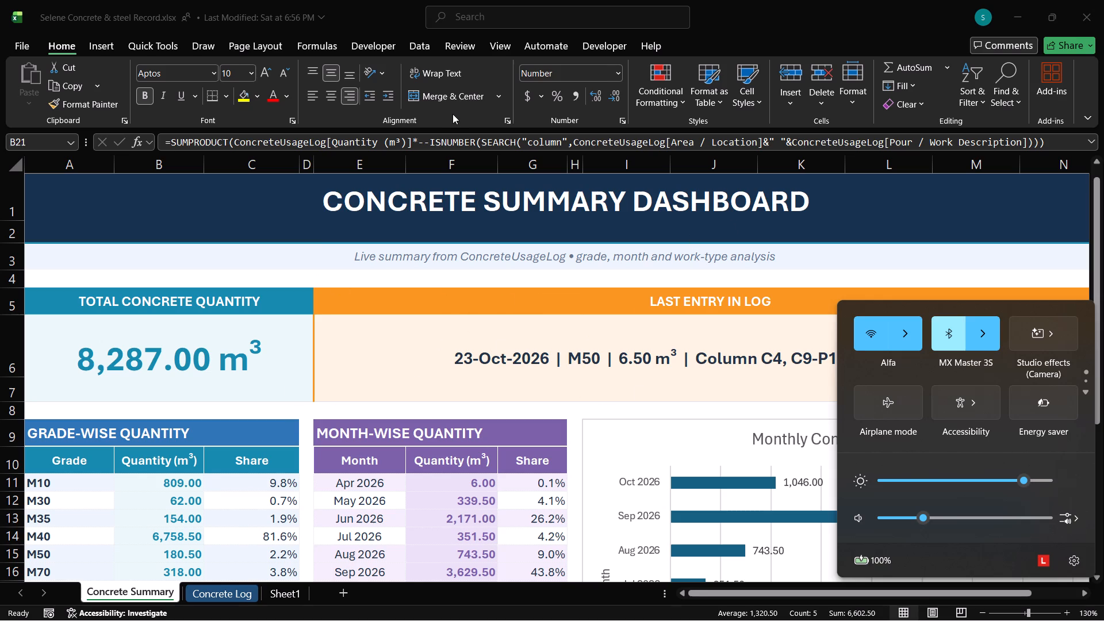
# On the Concrete Log sheet, begin entering the date for SN 153 in the first empty row, starting with 10/.
pyautogui.click(233, 593)
pyautogui.click(233, 593)
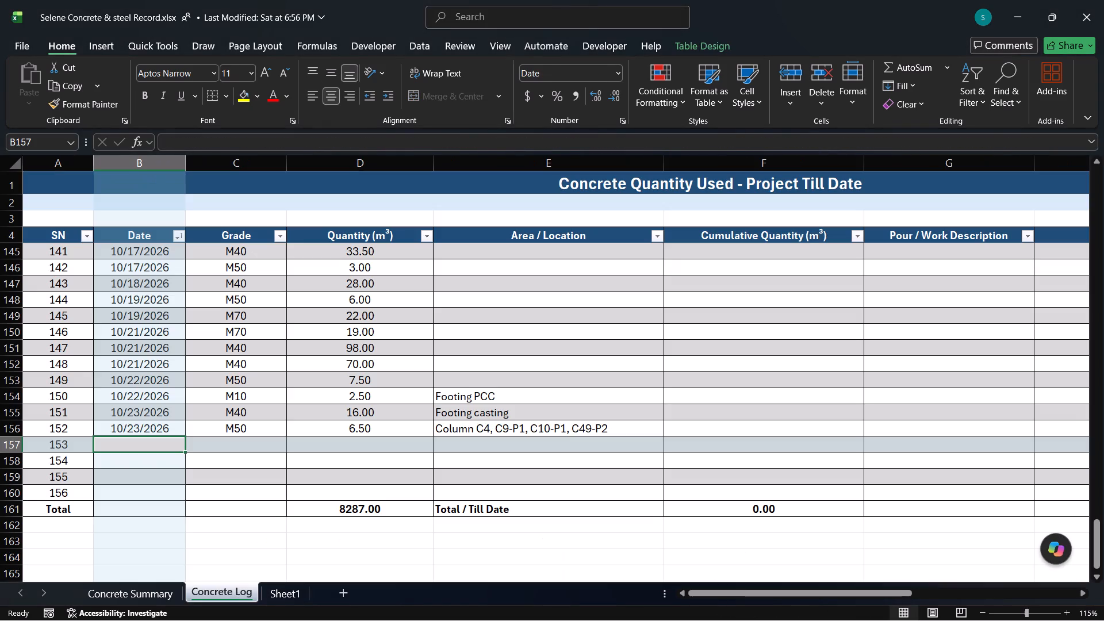
pyautogui.click(129, 483)
pyautogui.click(132, 447)
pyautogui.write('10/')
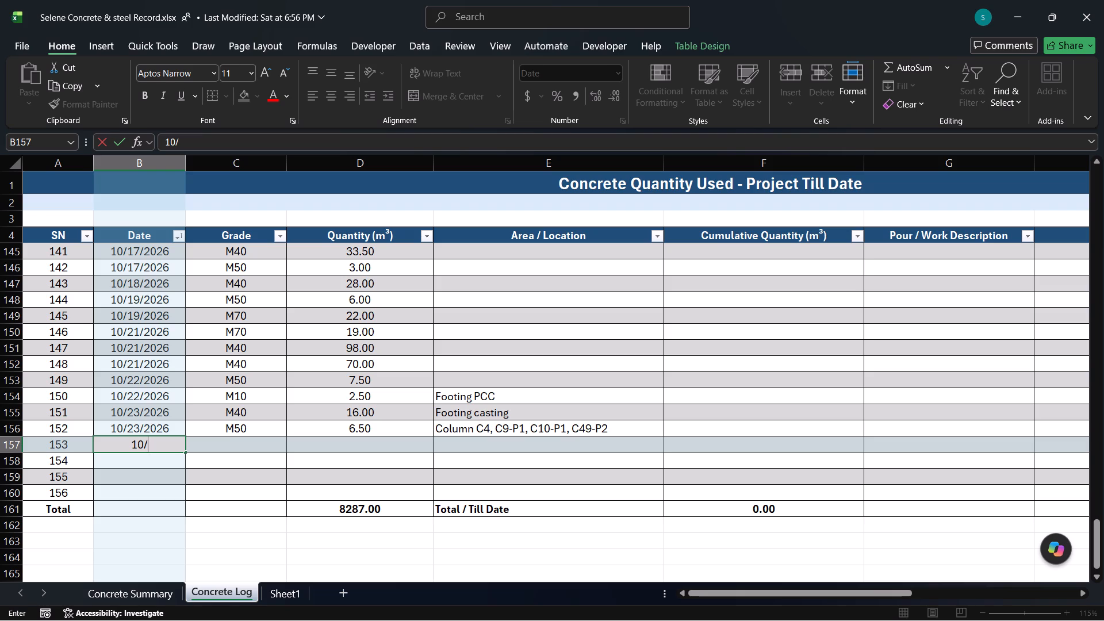
# Fill in Concrete Log entry 153 with date 10/24/26, grade M50, quantity 2 and area Slab-P2.
pyautogui.write('24/26')
pyautogui.press('Tab')
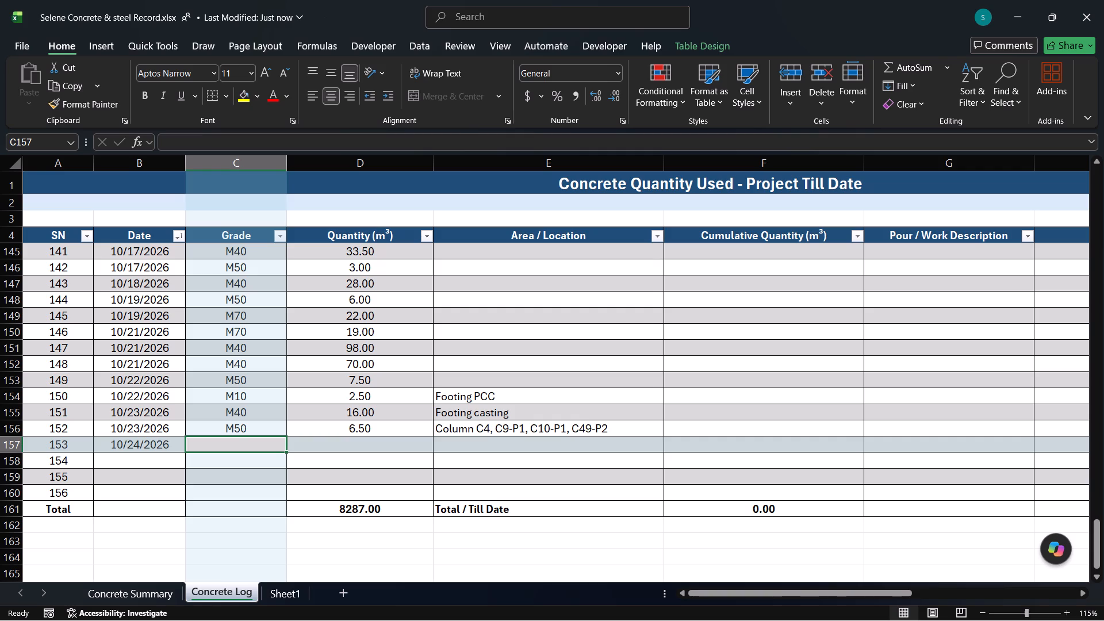
pyautogui.write('M50')
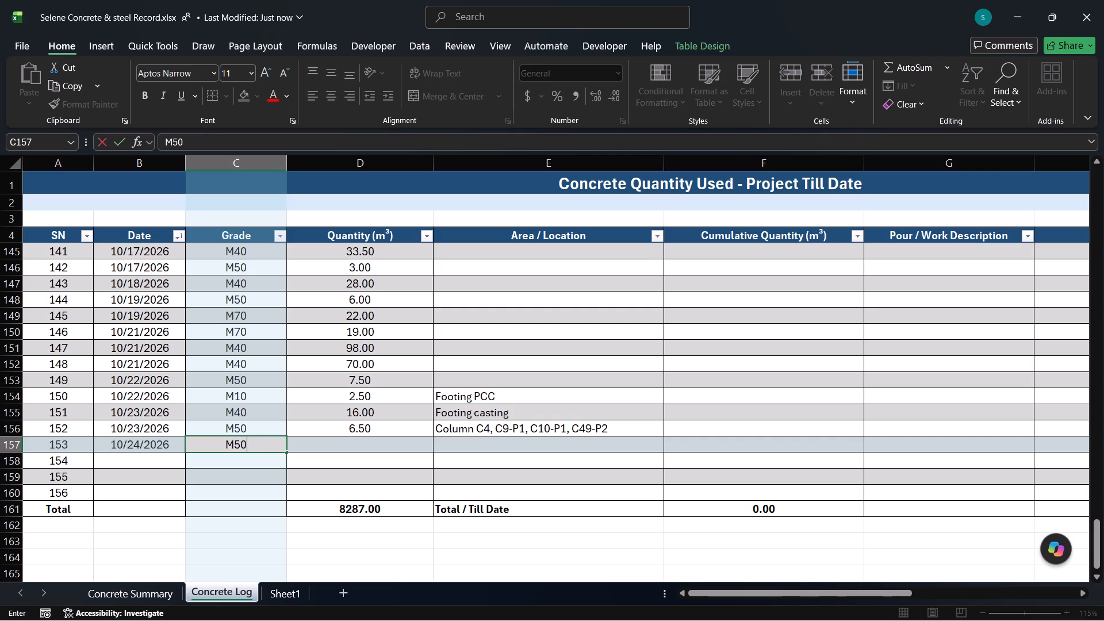
pyautogui.press('Tab')
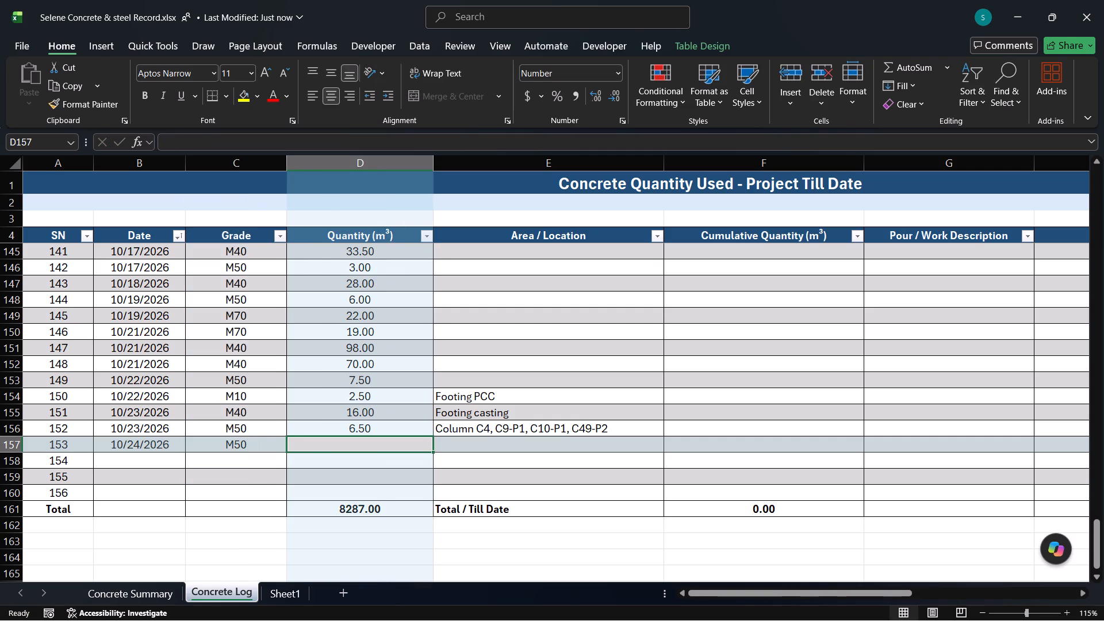
pyautogui.press('2')
pyautogui.press('Tab')
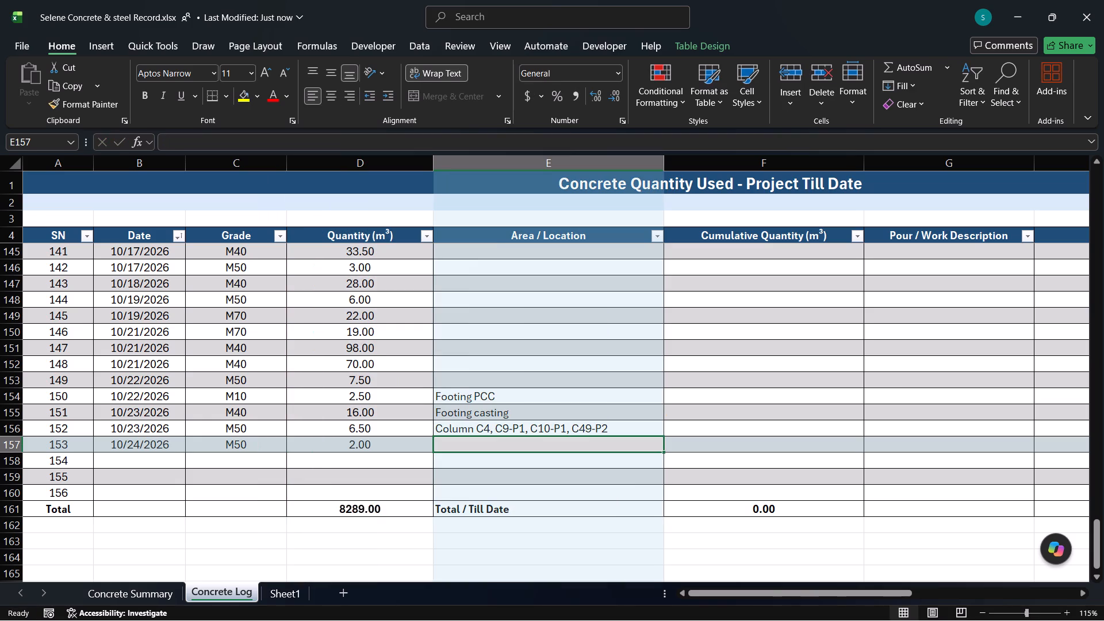
pyautogui.hotkey('shift', 's')
pyautogui.write('lab')
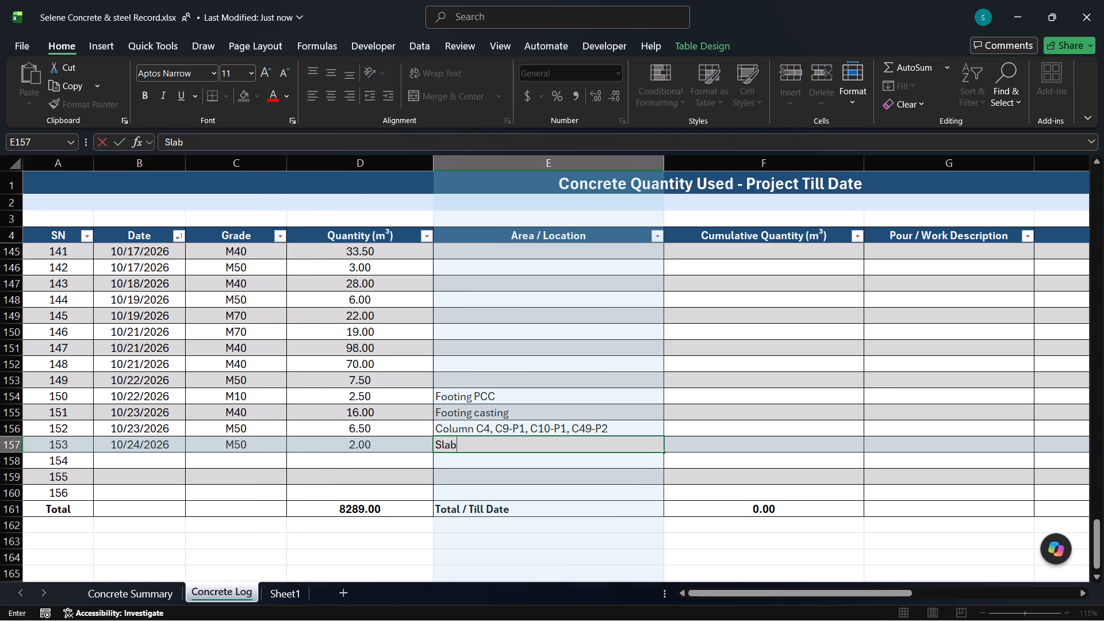
pyautogui.press('-')
pyautogui.write('P2')
pyautogui.press('Return')
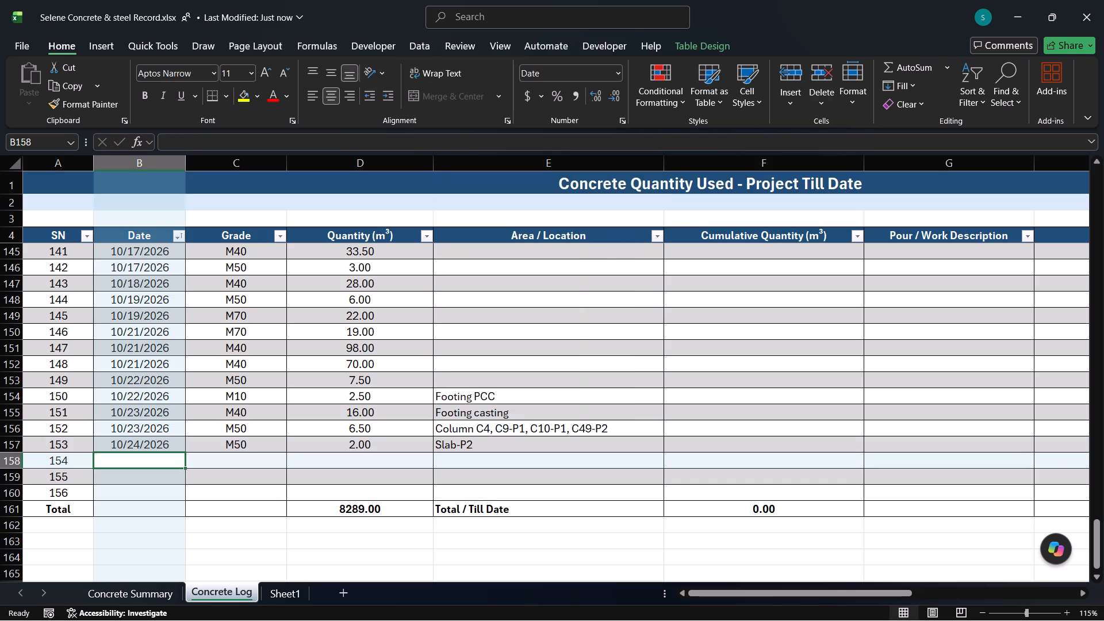
# Fill in entry 154 with the date and area copied from the row above, grade M30 and quantity 31.5.
pyautogui.hotkey('ctrl', 'd')
pyautogui.press('Tab')
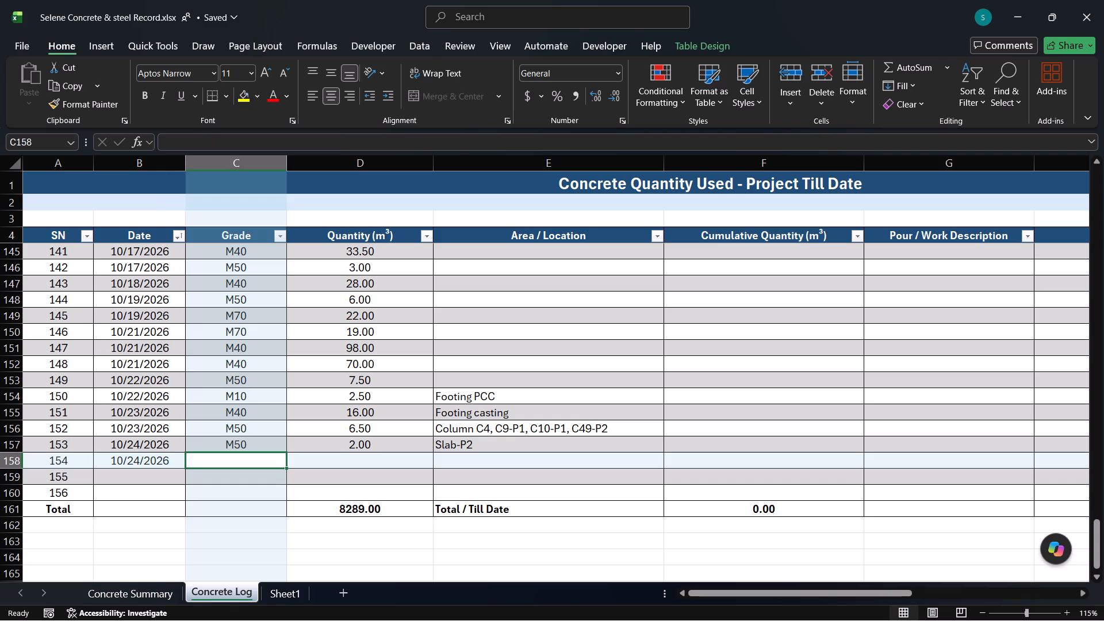
pyautogui.hotkey('shift', 'm')
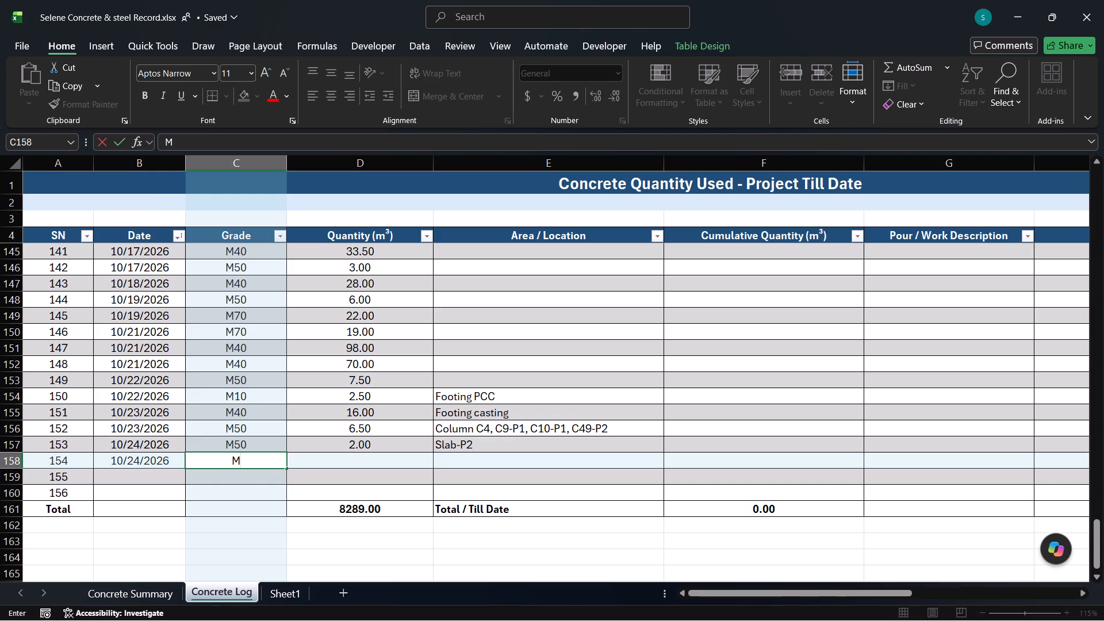
pyautogui.write('30')
pyautogui.press('Tab')
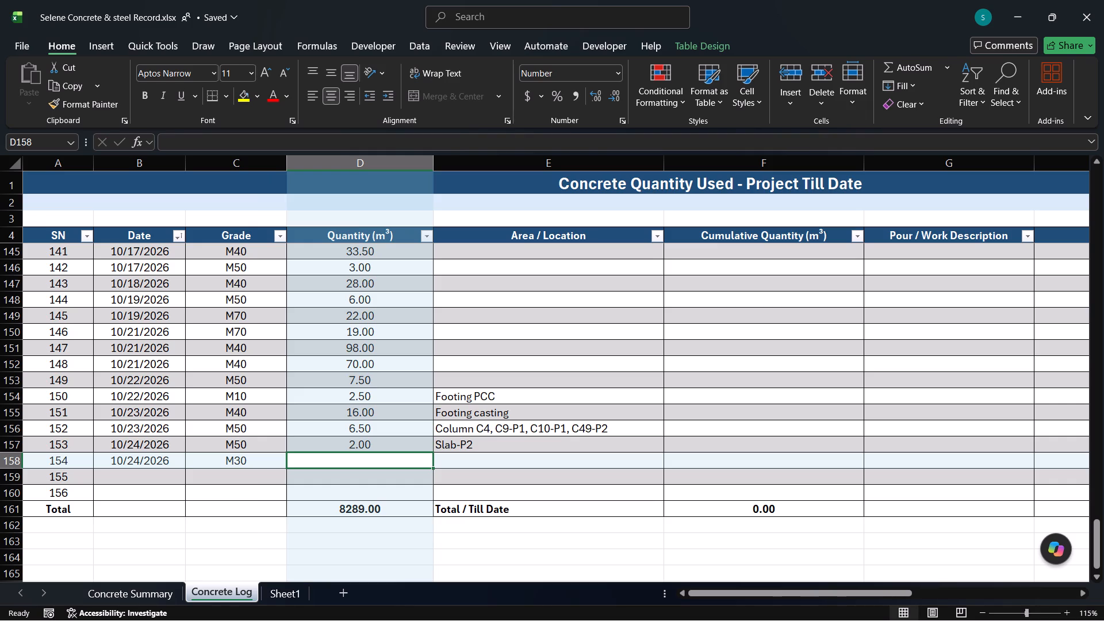
pyautogui.write('31')
pyautogui.write('.5')
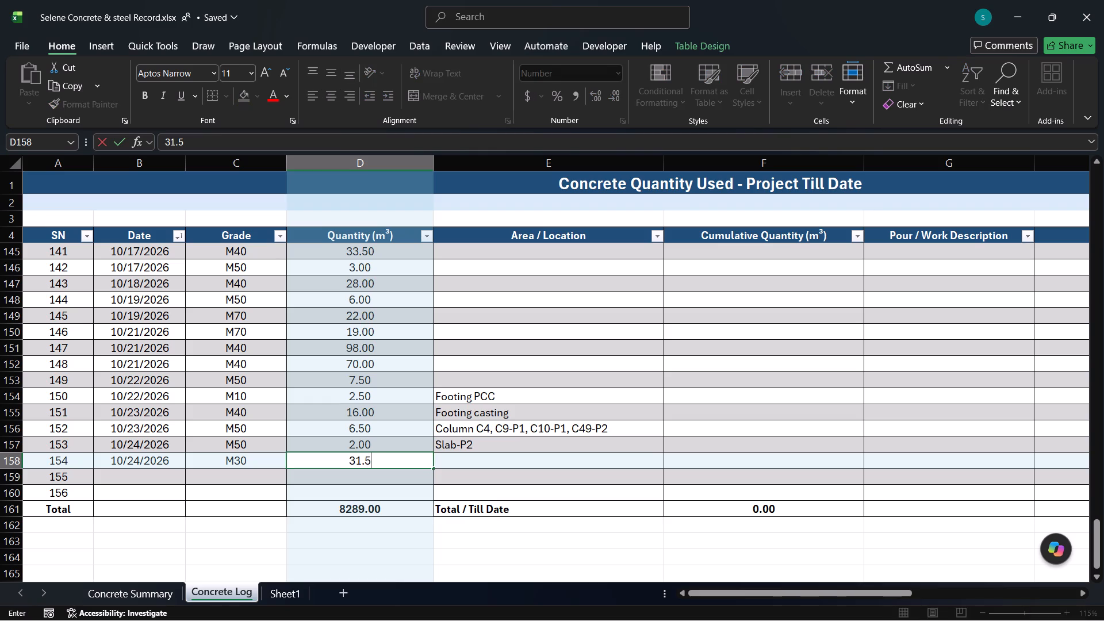
pyautogui.press('Tab')
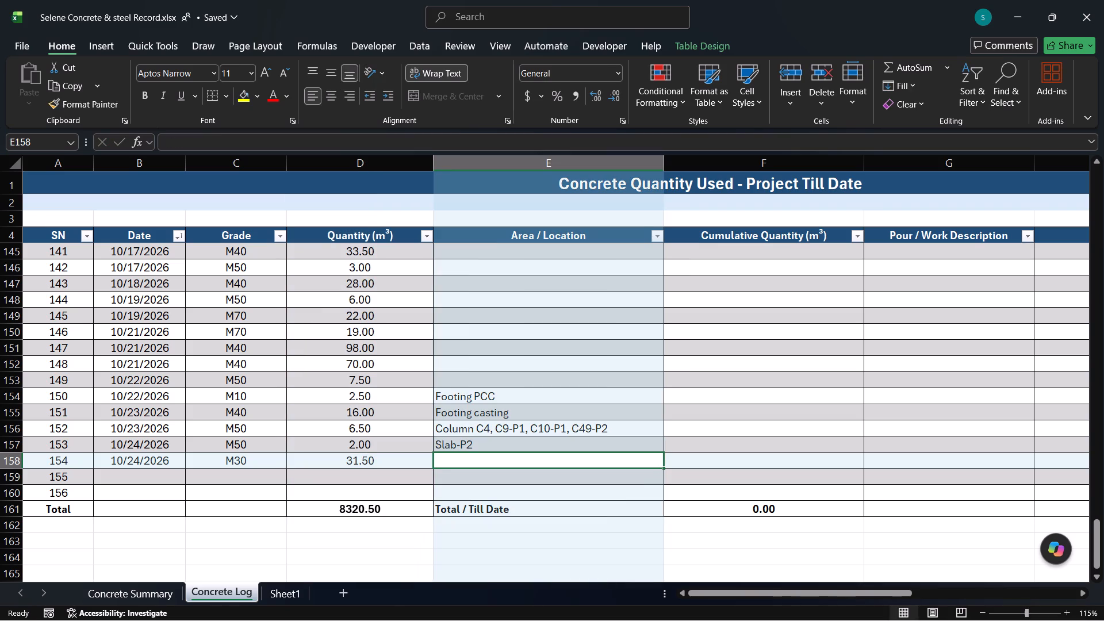
pyautogui.hotkey('ctrl', 'd')
pyautogui.press('Return')
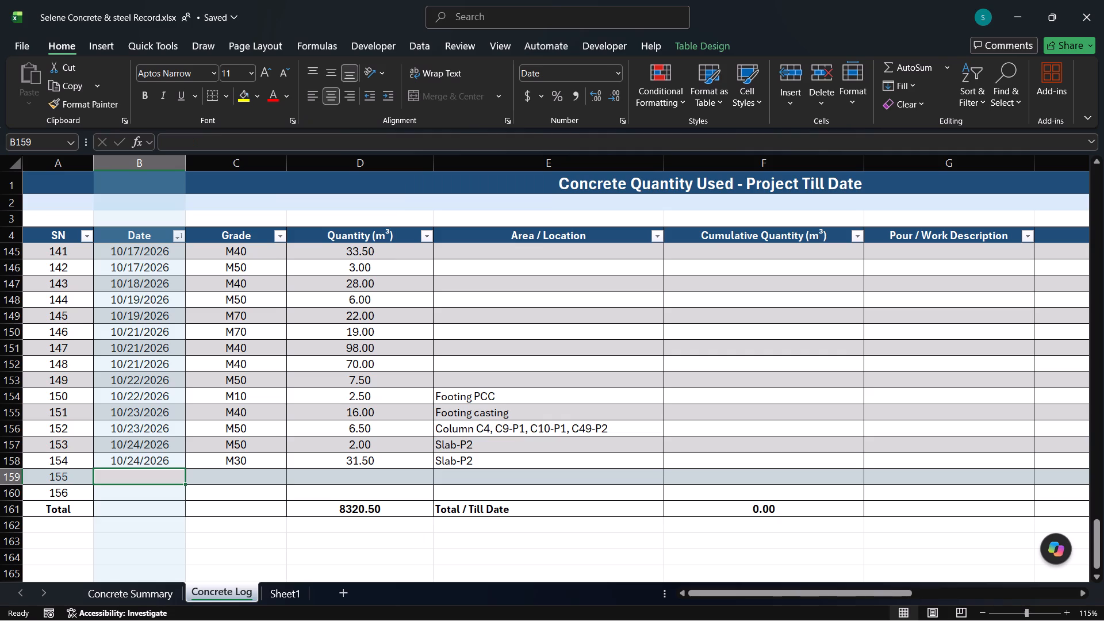
# Fill in entry 155 with the date copied from the row above, grade M40, quantity 25 and area Footing F5.
pyautogui.press('1')
pyautogui.press('BackSpace')
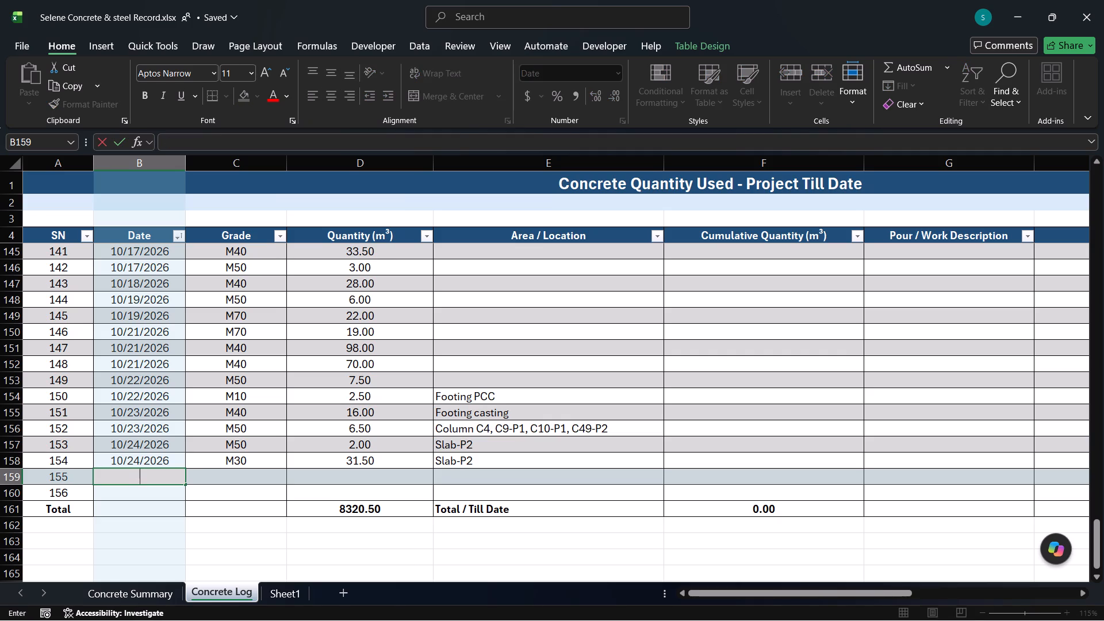
pyautogui.press('Escape')
pyautogui.hotkey('ctrl', 'd')
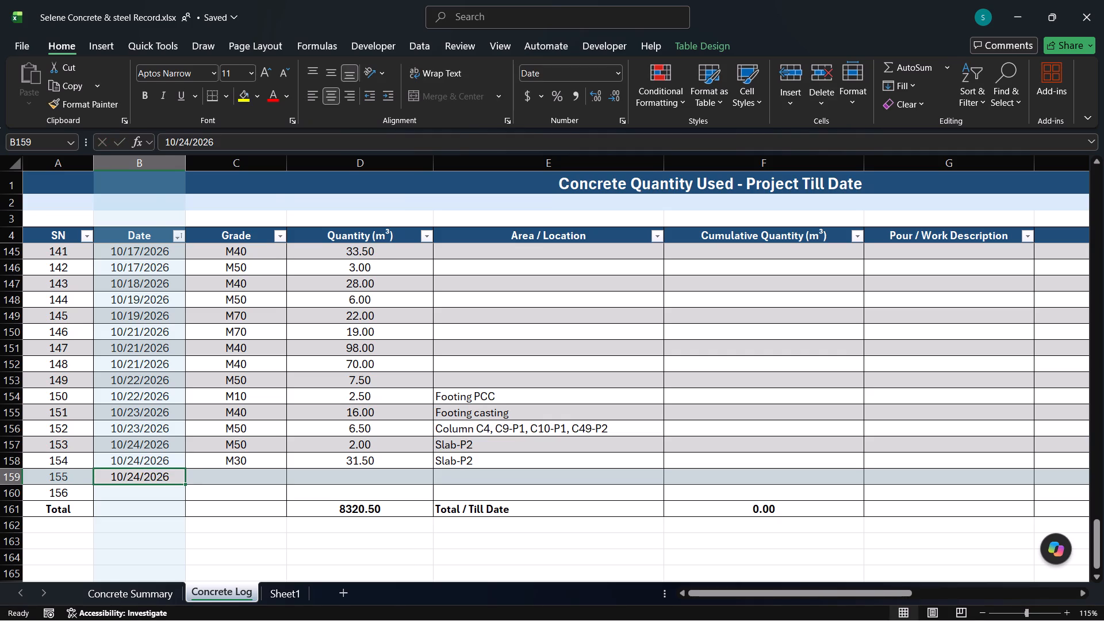
pyautogui.press('Tab')
pyautogui.hotkey('shift', 'm')
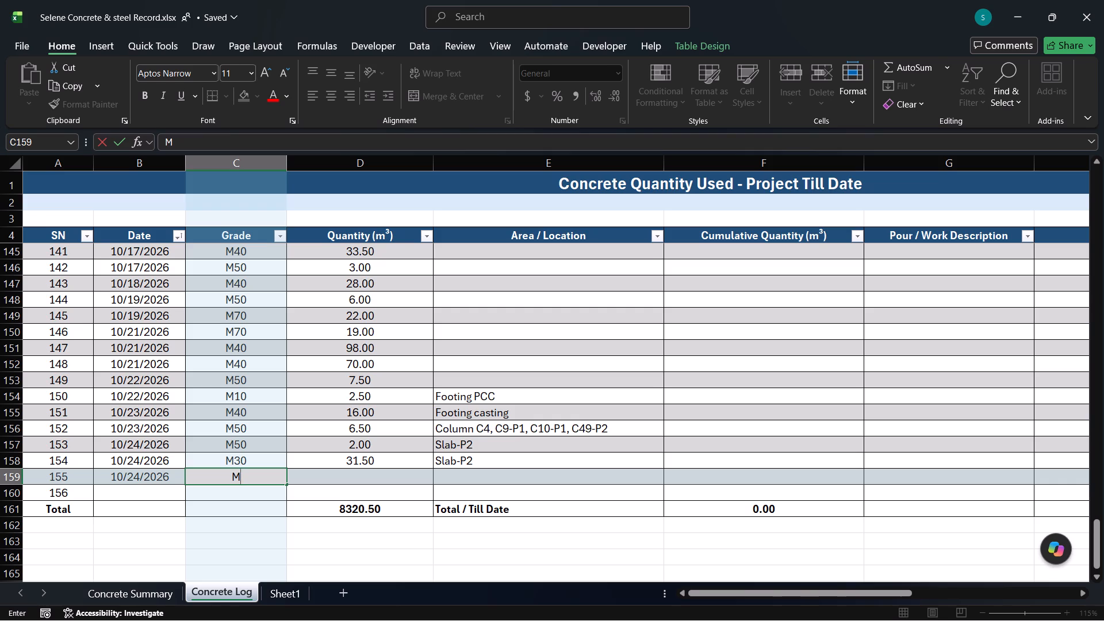
pyautogui.write('40')
pyautogui.press('Tab')
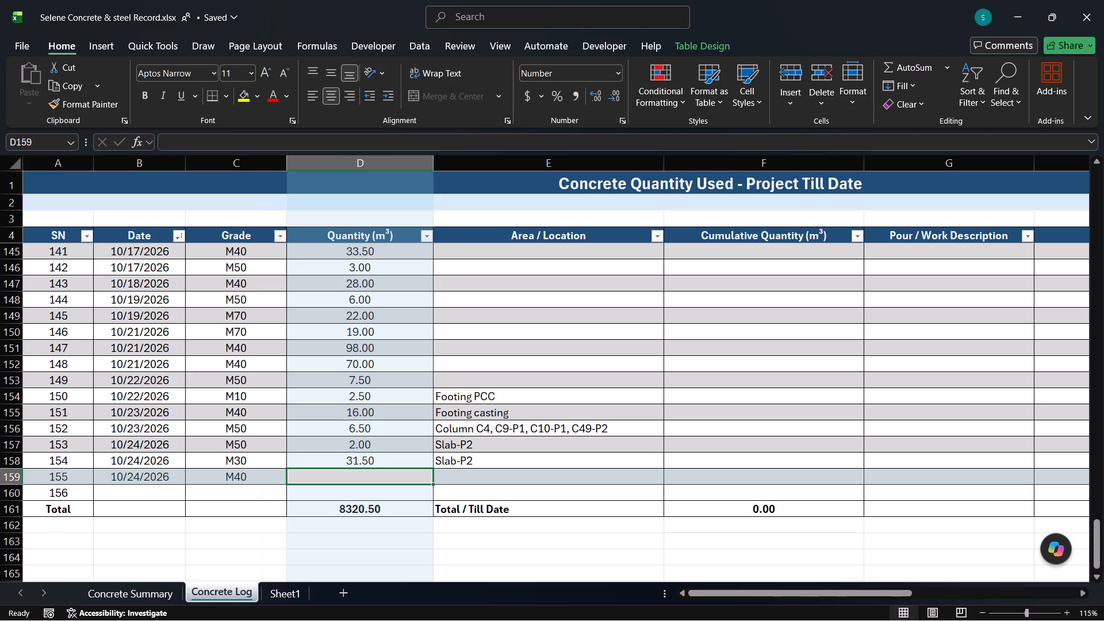
pyautogui.write('25')
pyautogui.press('Tab')
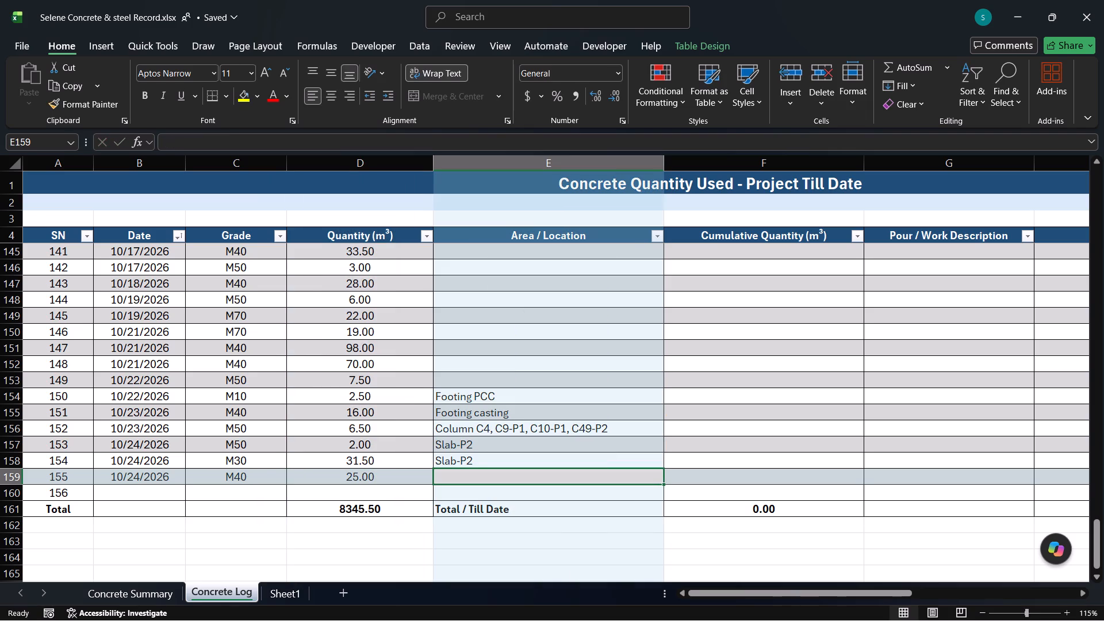
pyautogui.write('Footing F')
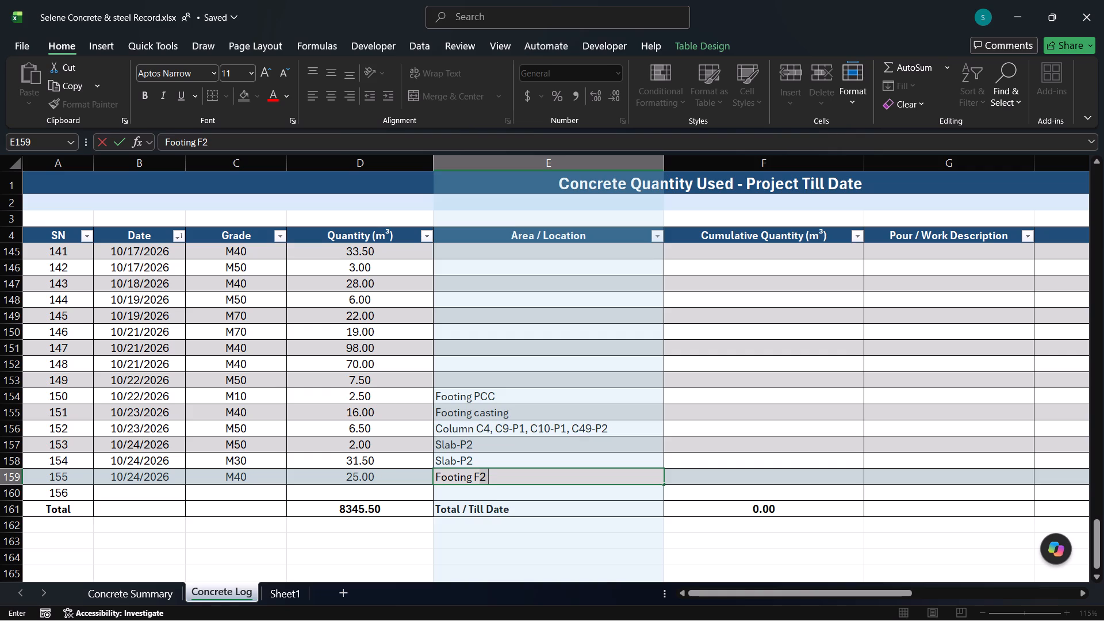
pyautogui.press('5')
pyautogui.press('Return')
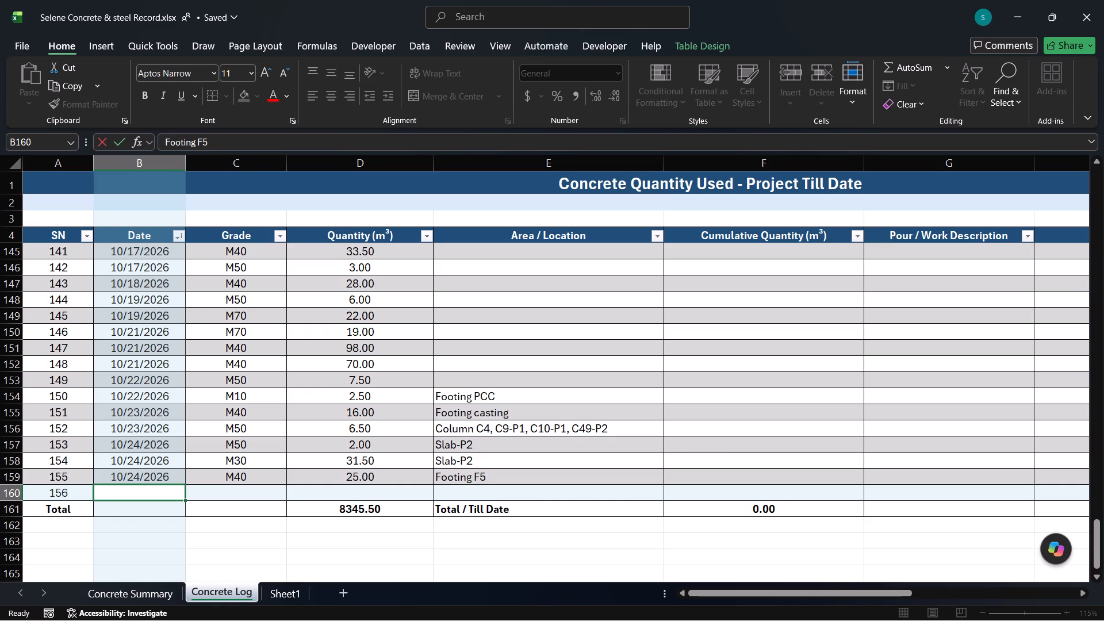
# Fill in entry 156 with date 10/25, grade M30, quantity 31 and area STP Wall.
pyautogui.write('10/')
pyautogui.write('25')
pyautogui.press('Tab')
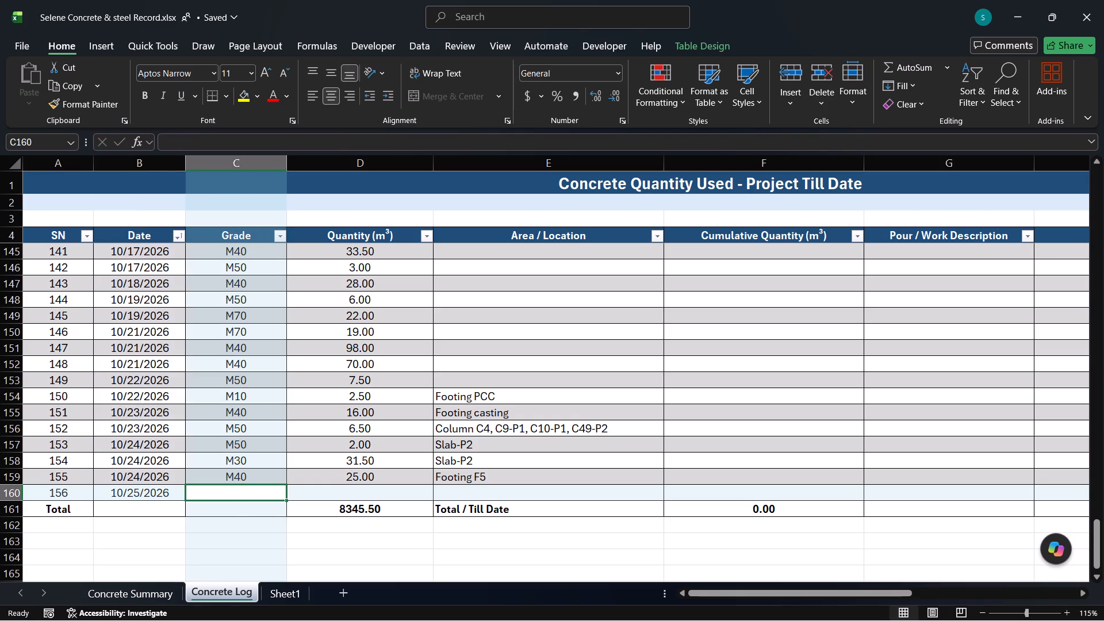
pyautogui.hotkey('shift', 'm')
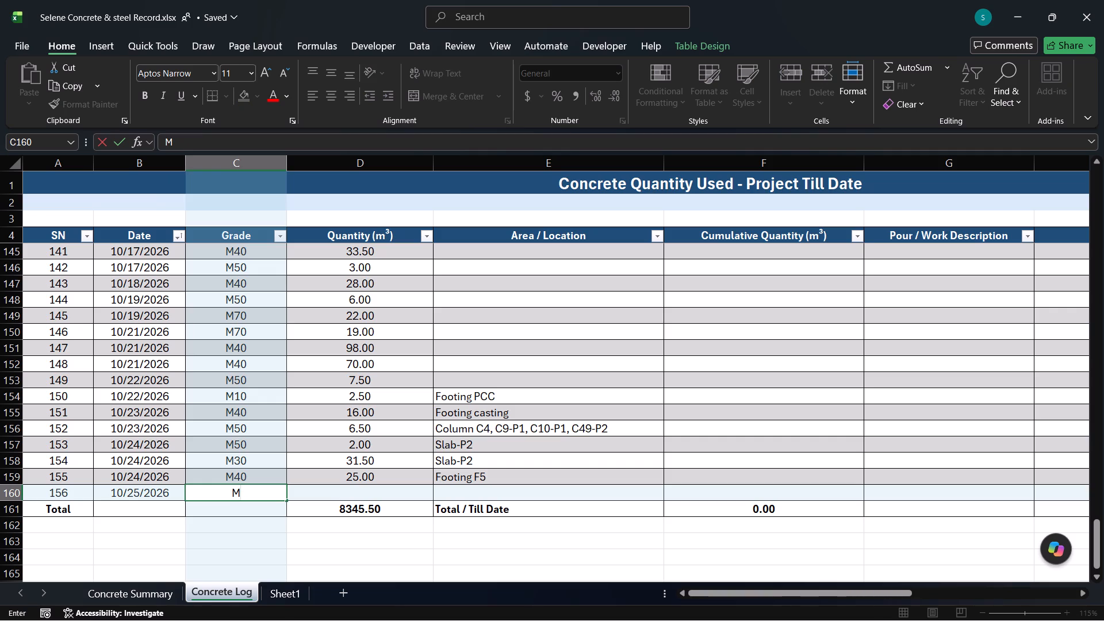
pyautogui.write('30')
pyautogui.press('Tab')
pyautogui.write('31')
pyautogui.press('Tab')
pyautogui.write('St')
pyautogui.press('p')
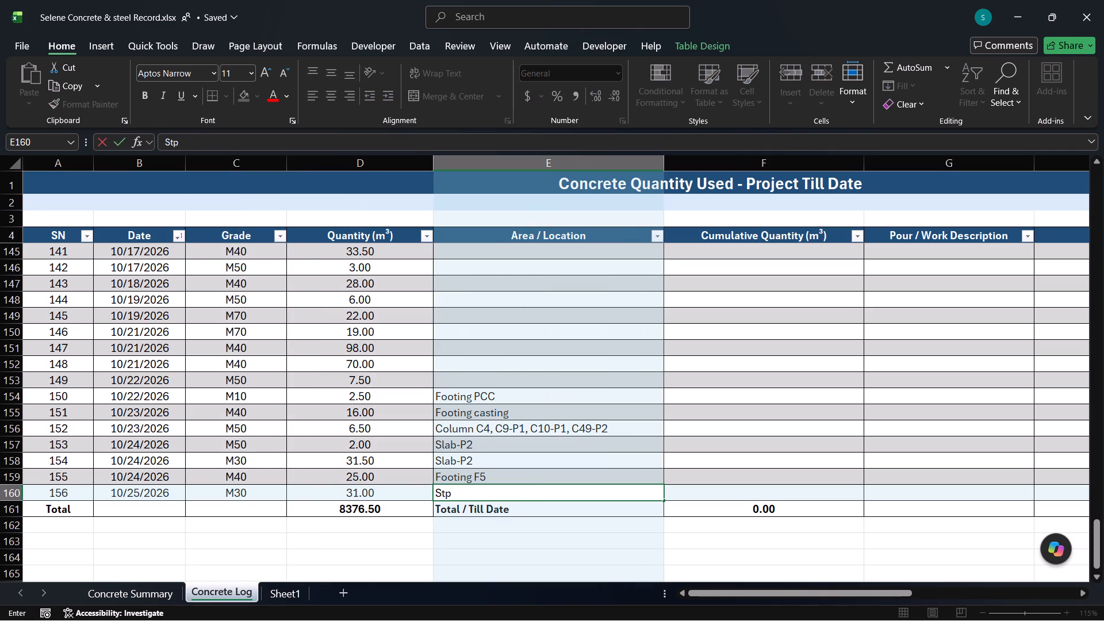
pyautogui.press('BackSpace')
pyautogui.press('BackSpace')
pyautogui.hotkey('shift', 't')
pyautogui.write('P Wall')
pyautogui.press('Return')
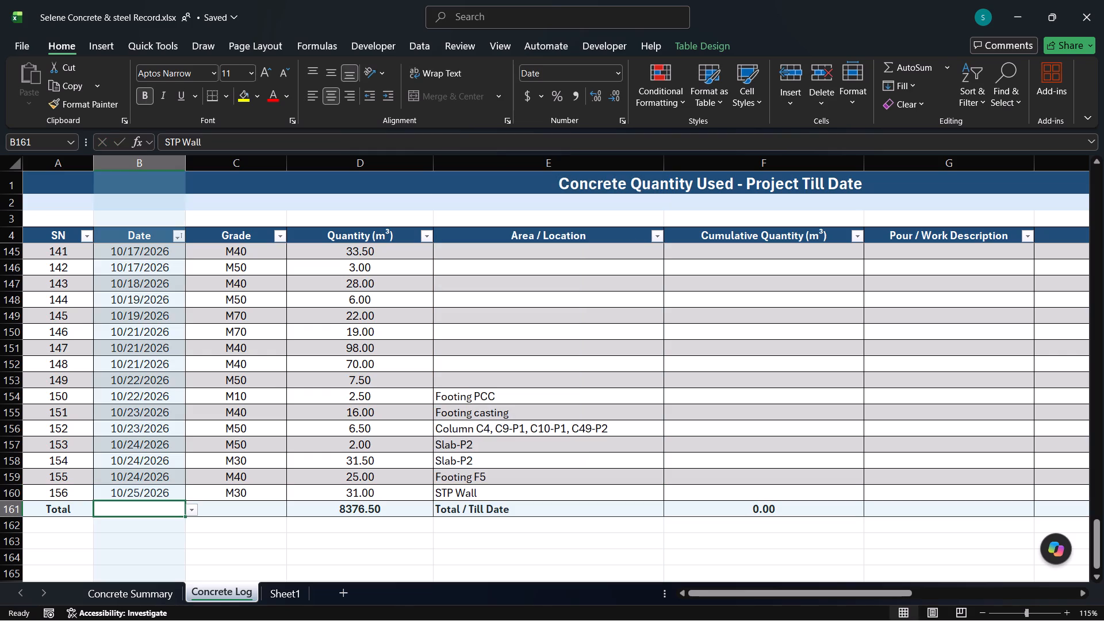
# Insert two blank rows above the Total row of the concrete log table.
pyautogui.click(10, 512)
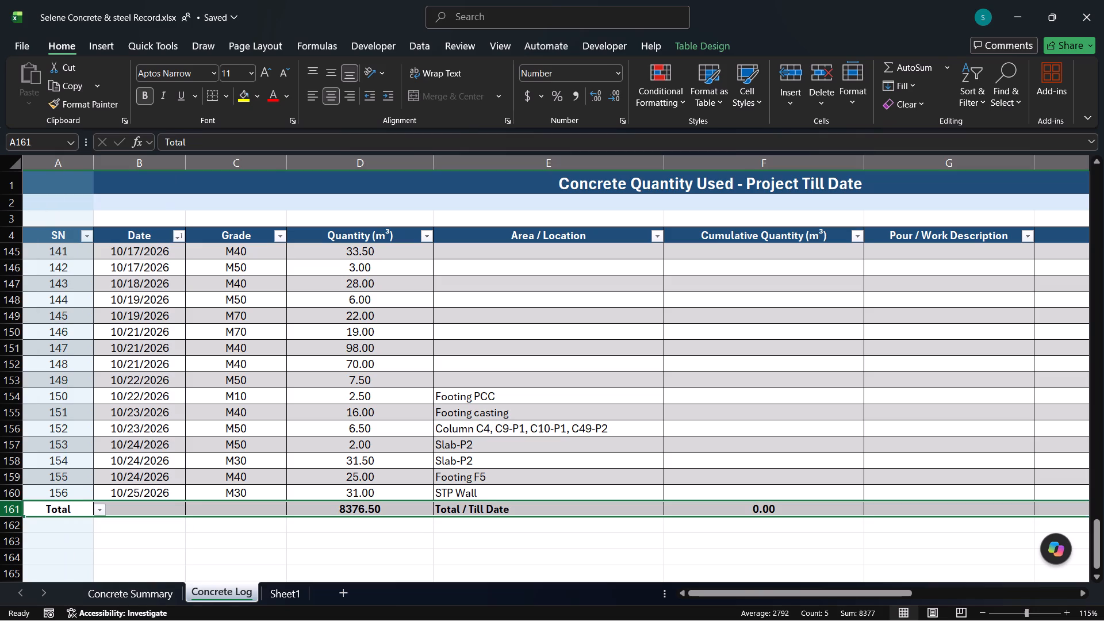
pyautogui.hotkey('ctrl', 'shift', '=')
pyautogui.hotkey('ctrl', 'shift', '=')
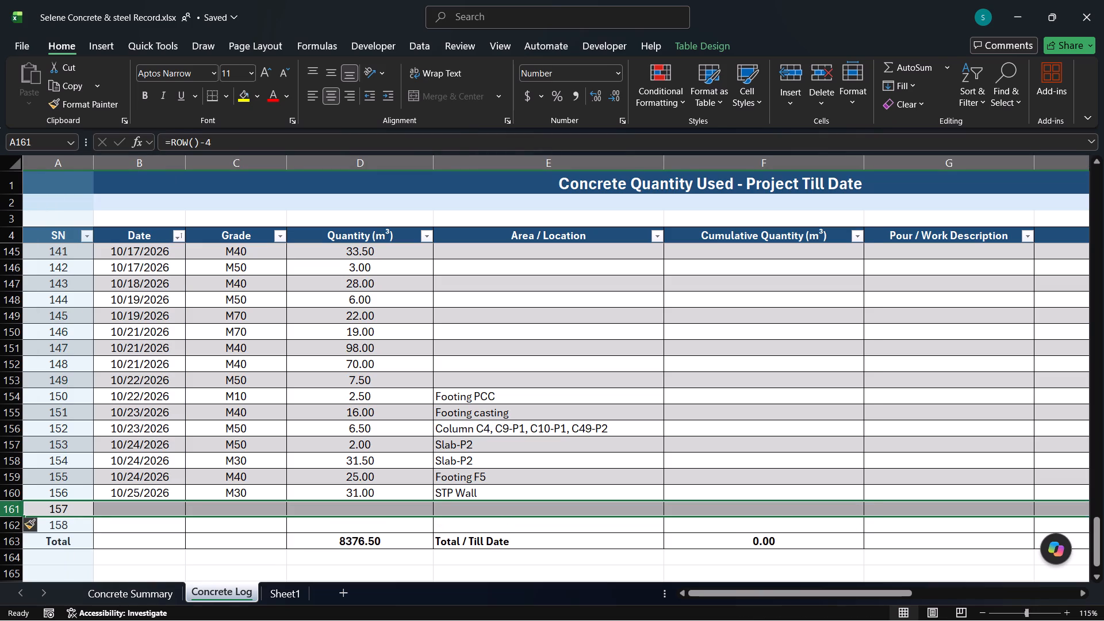
# Enter date 10/25 and grade M50 for entry 157 in the concrete log.
pyautogui.click(143, 531)
pyautogui.click(143, 513)
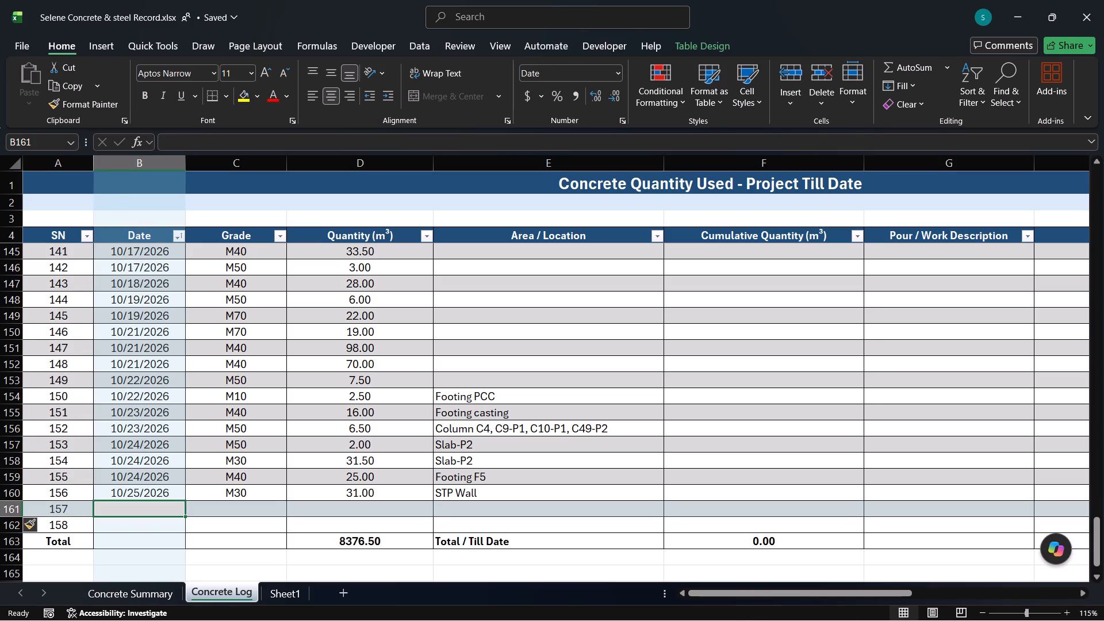
pyautogui.write('25')
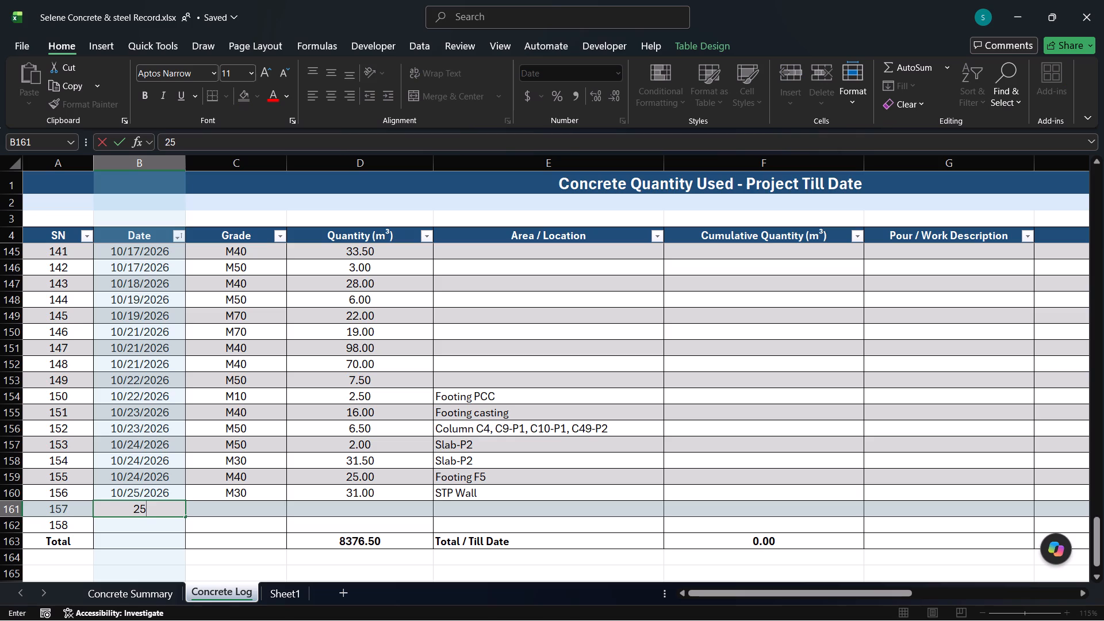
pyautogui.press('/')
pyautogui.press('BackSpace')
pyautogui.press('BackSpace')
pyautogui.press('BackSpace')
pyautogui.write('10/')
pyautogui.write('25')
pyautogui.press('Tab')
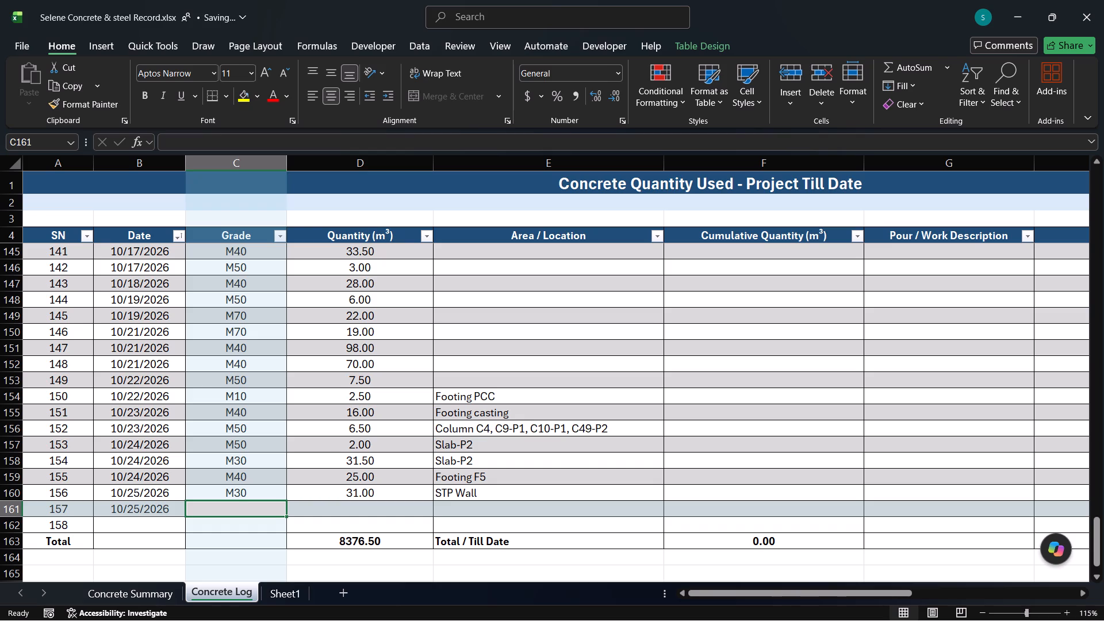
pyautogui.hotkey('shift', 'm')
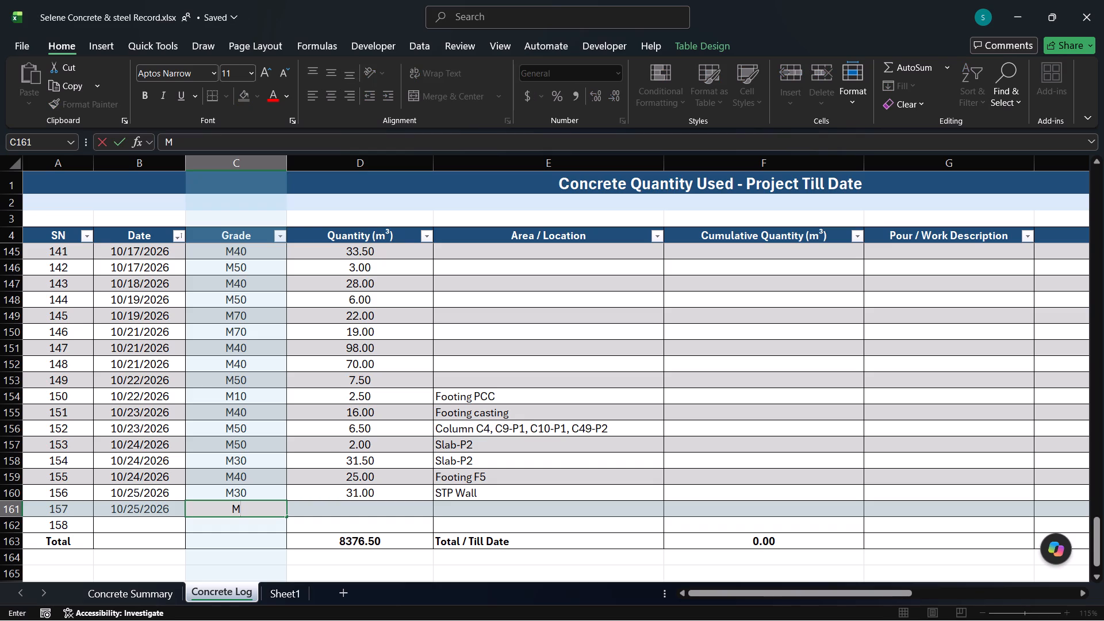
pyautogui.write('50')
pyautogui.press('Tab')
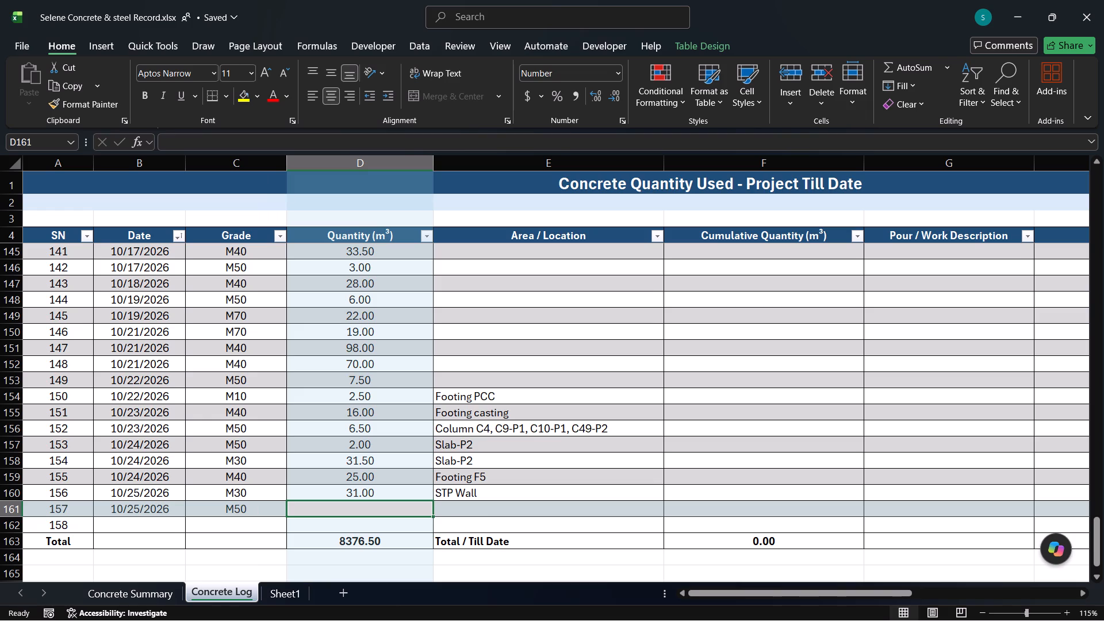
# Set the quantity of entry 157 to 2.5.
pyautogui.write('4.5')
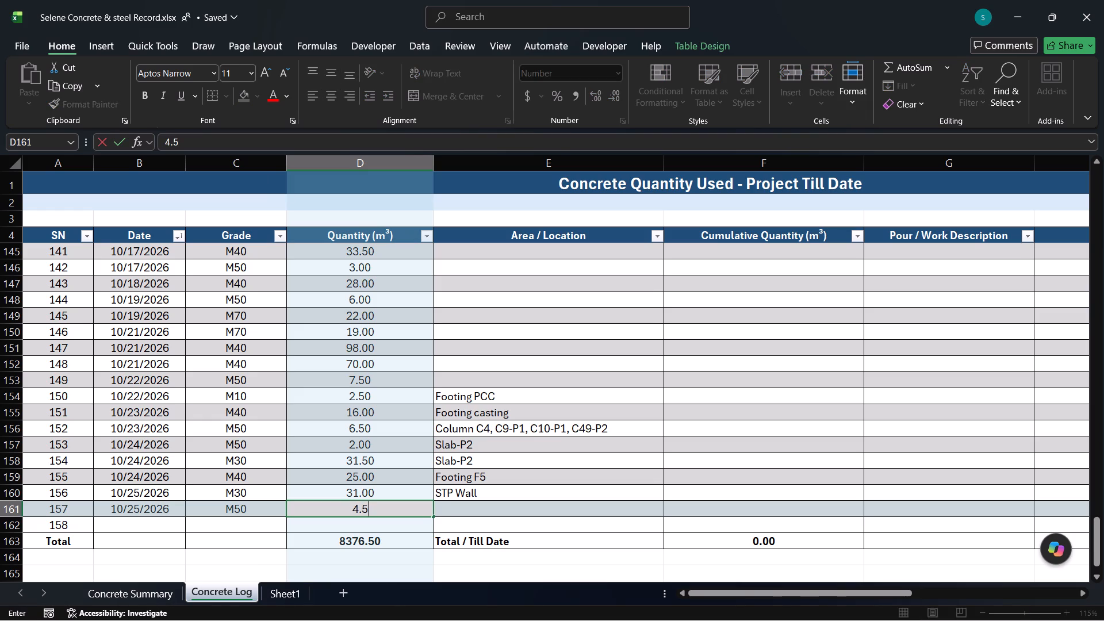
pyautogui.press('Tab')
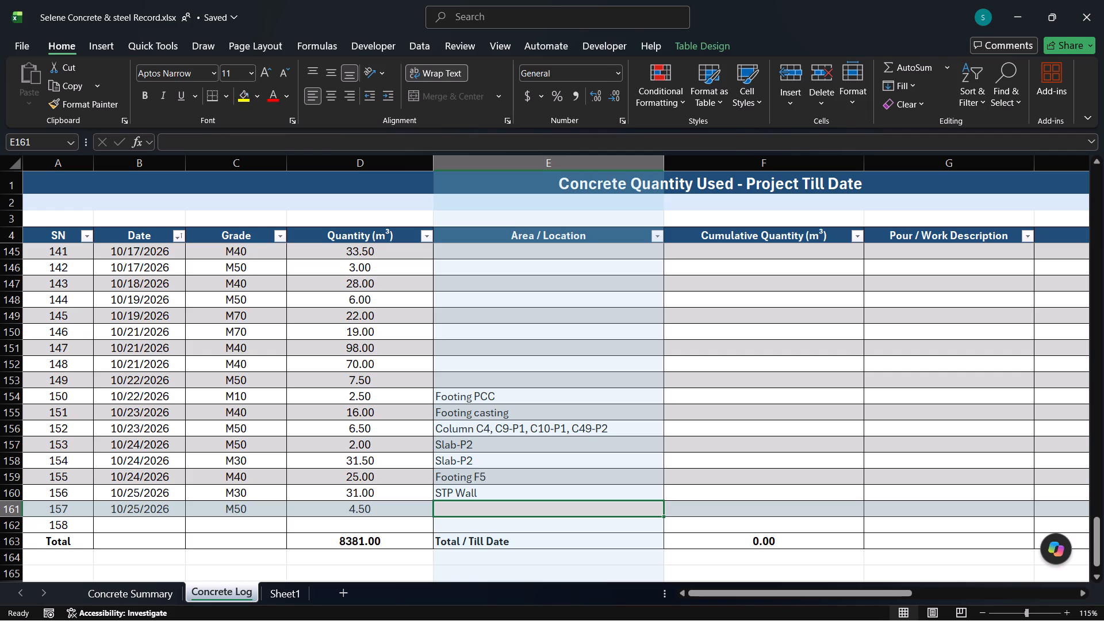
pyautogui.click(381, 513)
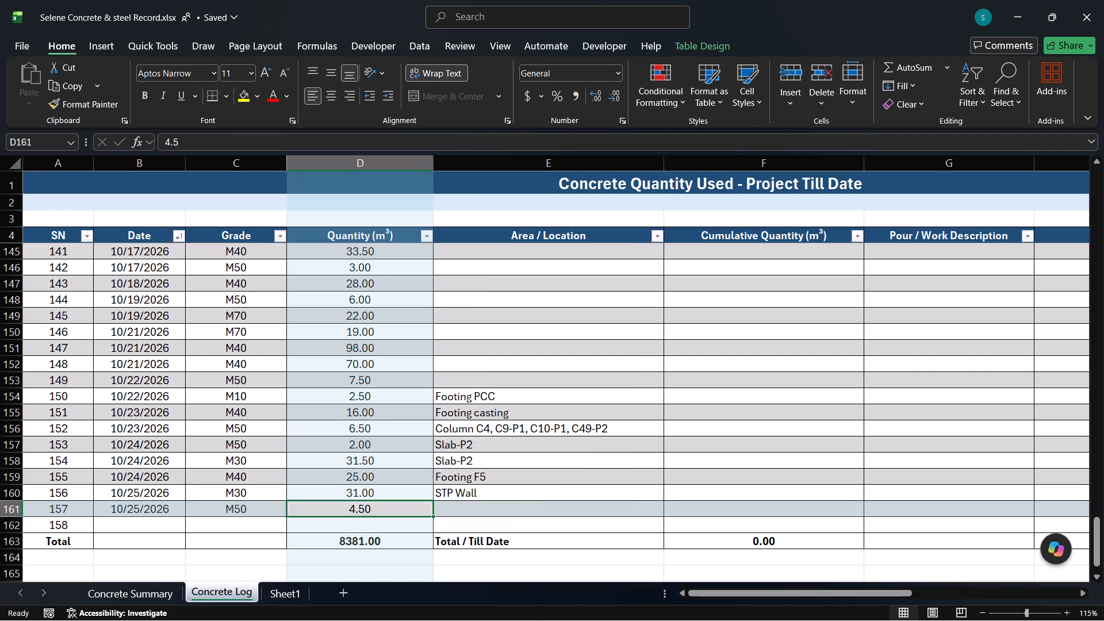
pyautogui.press('BackSpace')
pyautogui.write('2.5')
pyautogui.press('Tab')
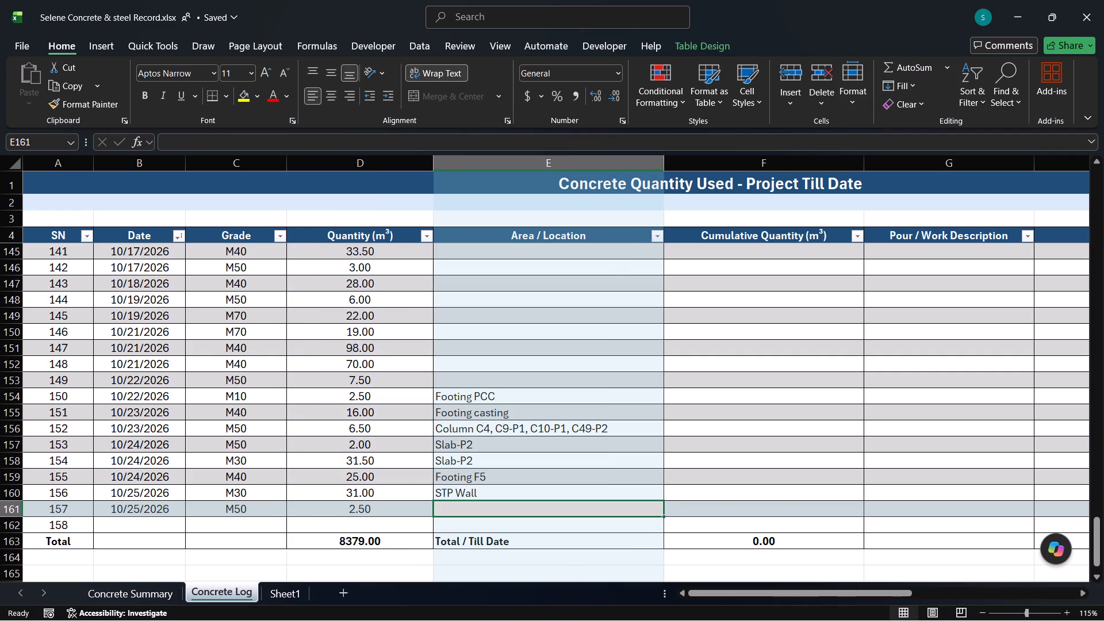
# Enter T1 Column as the area / location of entry 157.
pyautogui.hotkey('shift', 't')
pyautogui.press('1')
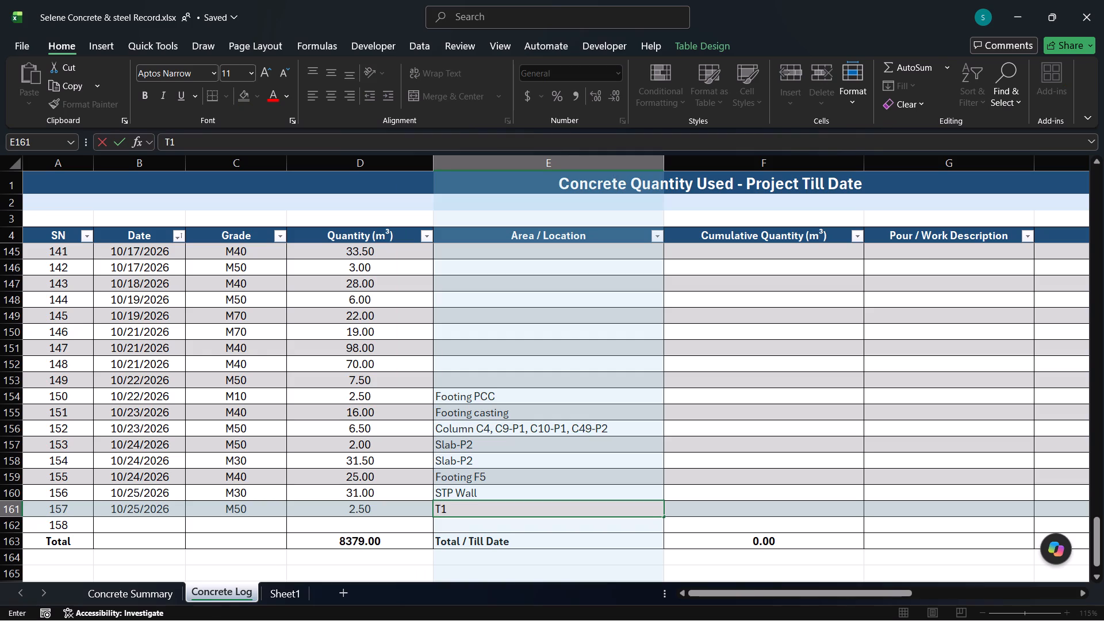
pyautogui.press('space')
pyautogui.write('-')
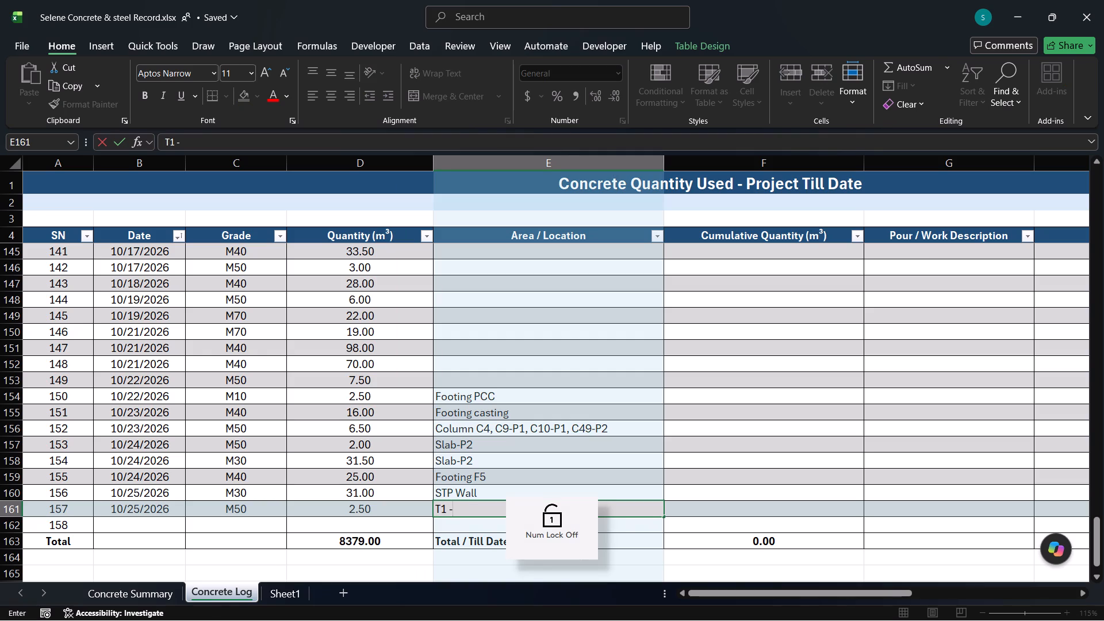
pyautogui.press('BackSpace')
pyautogui.write('-')
pyautogui.press('space')
pyautogui.write('==')
pyautogui.press('BackSpace')
pyautogui.press('BackSpace')
pyautogui.press('BackSpace')
pyautogui.press('BackSpace')
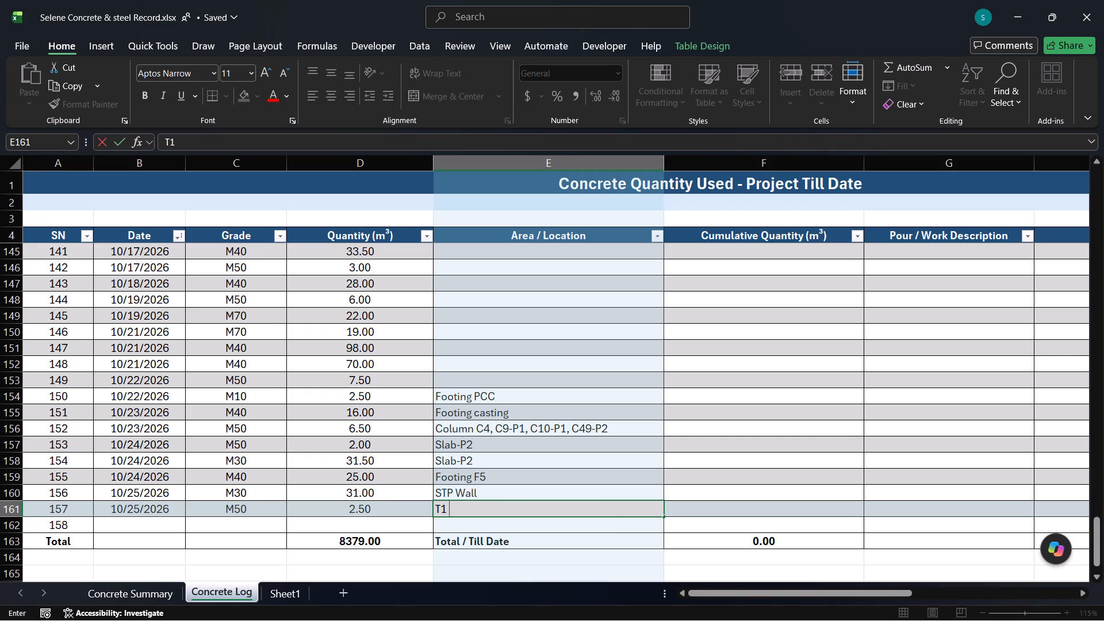
pyautogui.write('Column')
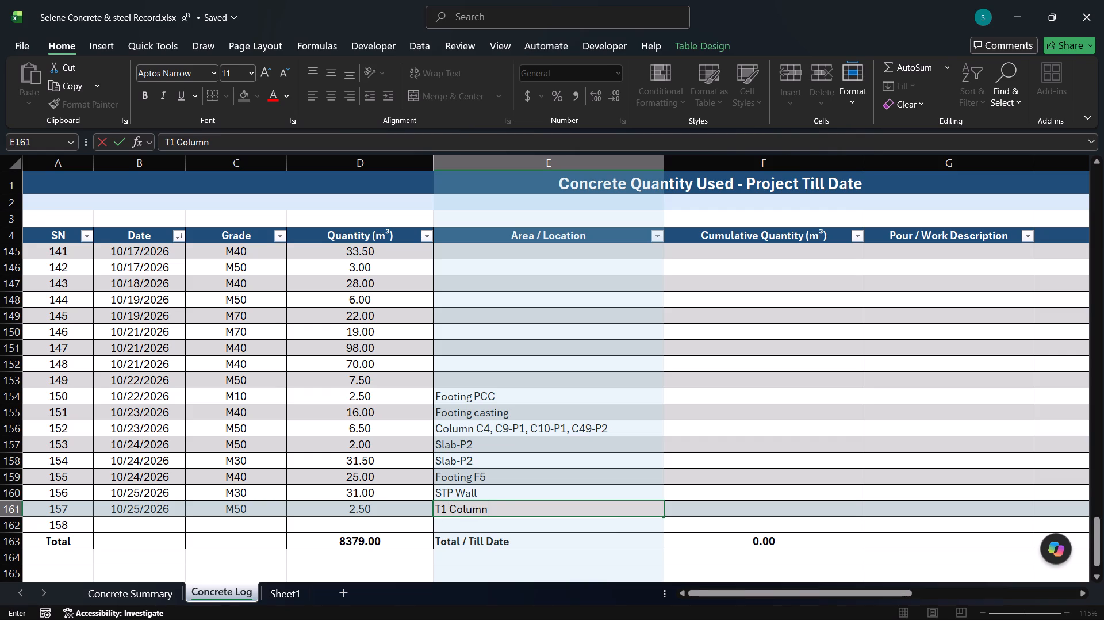
pyautogui.press('Return')
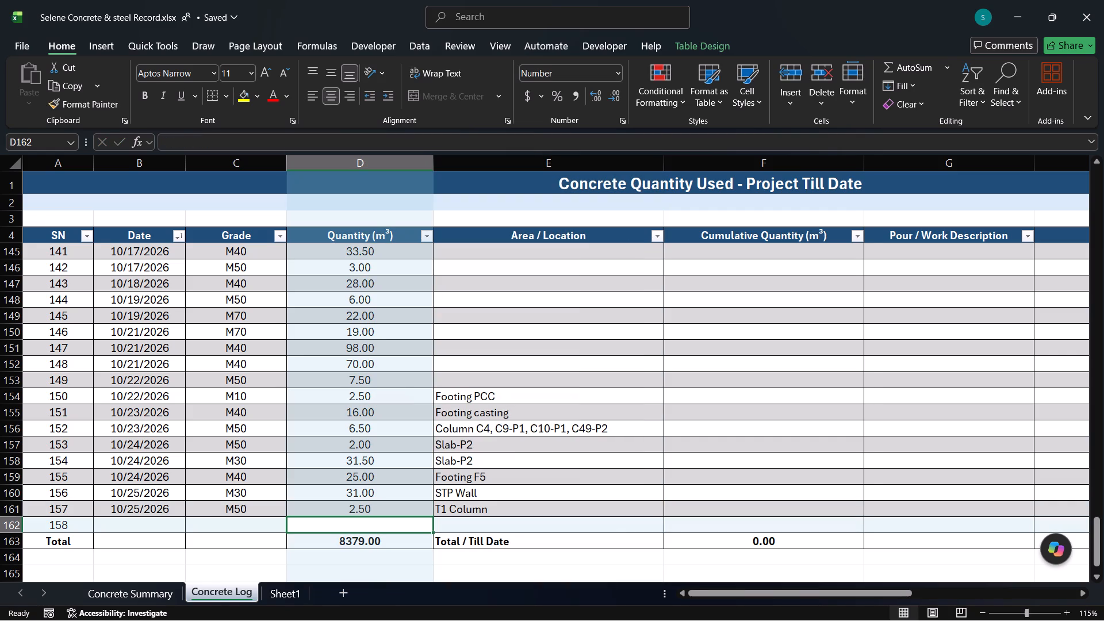
# Fill in entry 158 with the date copied from the row above, grade M50, quantity 2 and area STP Column, and save the workbook.
pyautogui.click(139, 527)
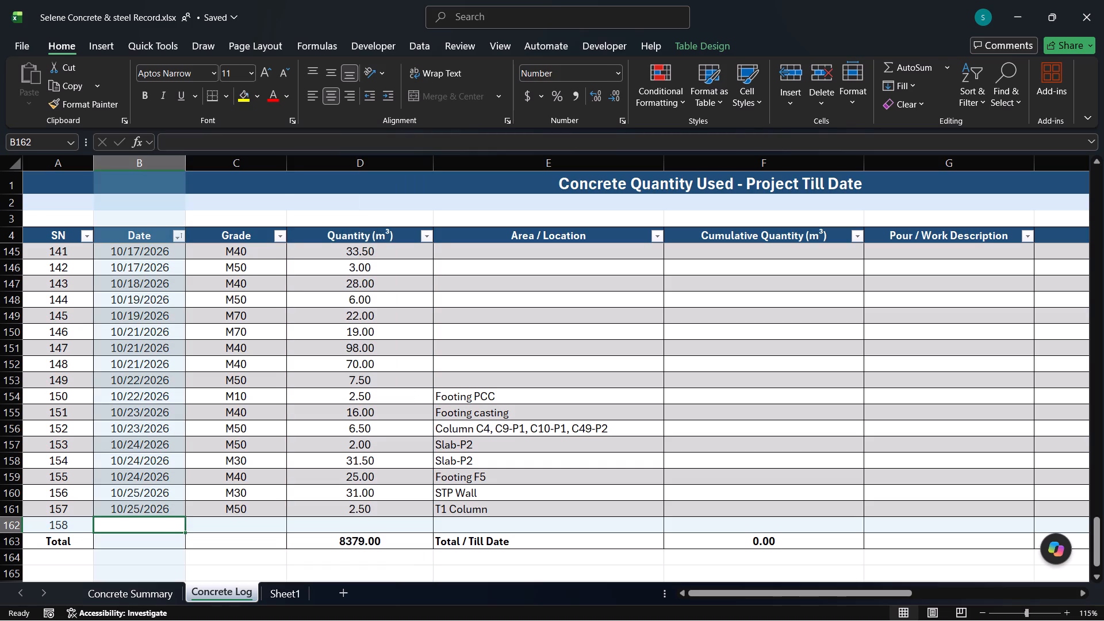
pyautogui.hotkey('ctrl', 'd')
pyautogui.press('Tab')
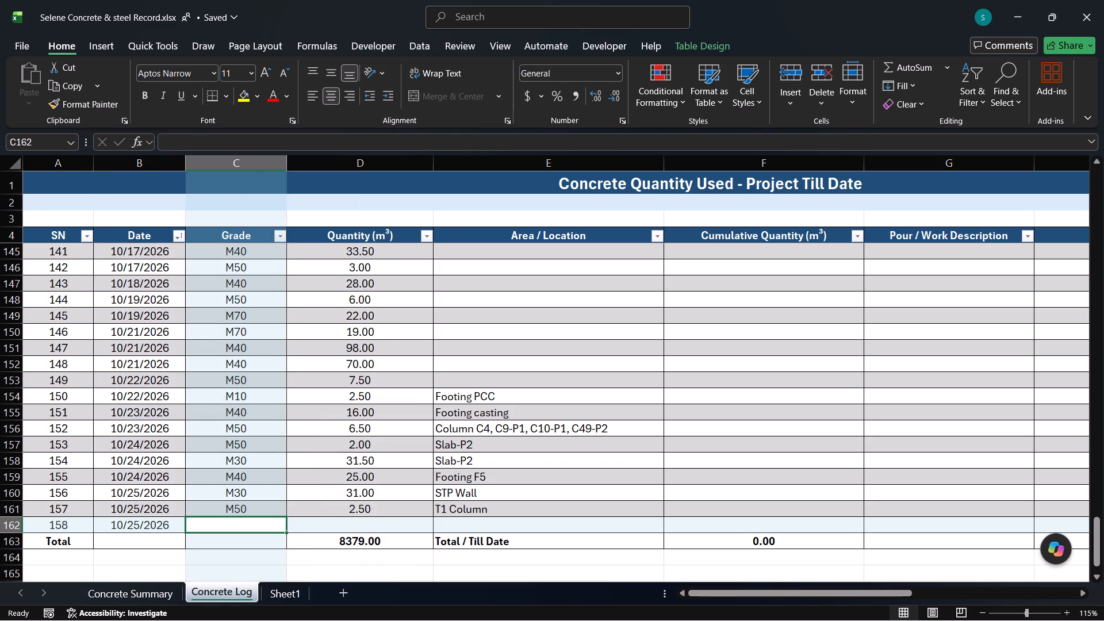
pyautogui.hotkey('shift', 'm')
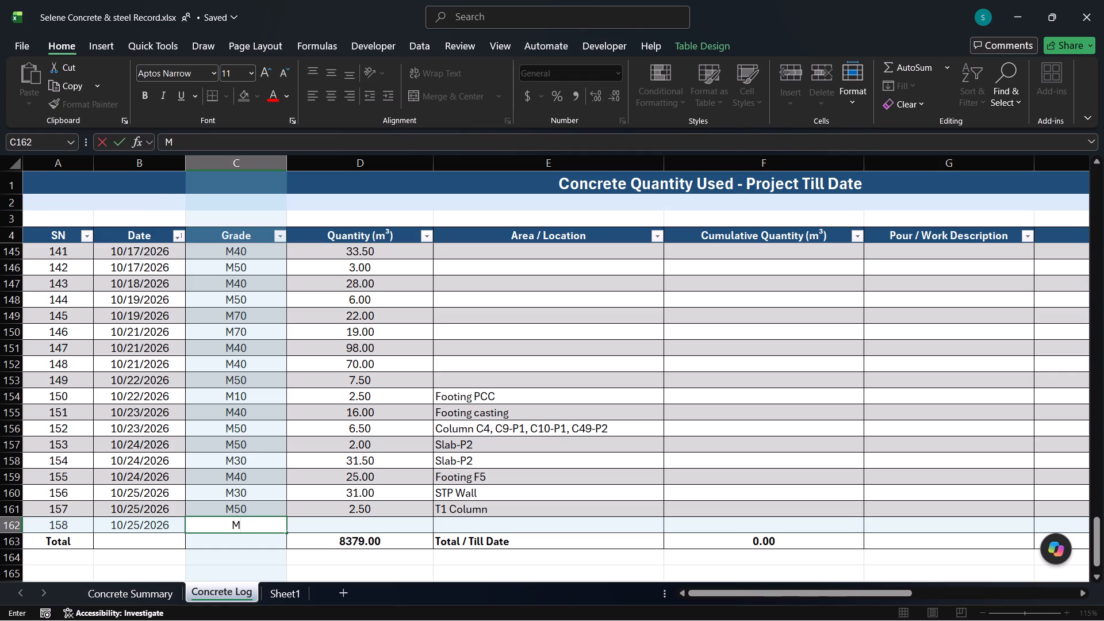
pyautogui.write('50')
pyautogui.press('Tab')
pyautogui.press('2')
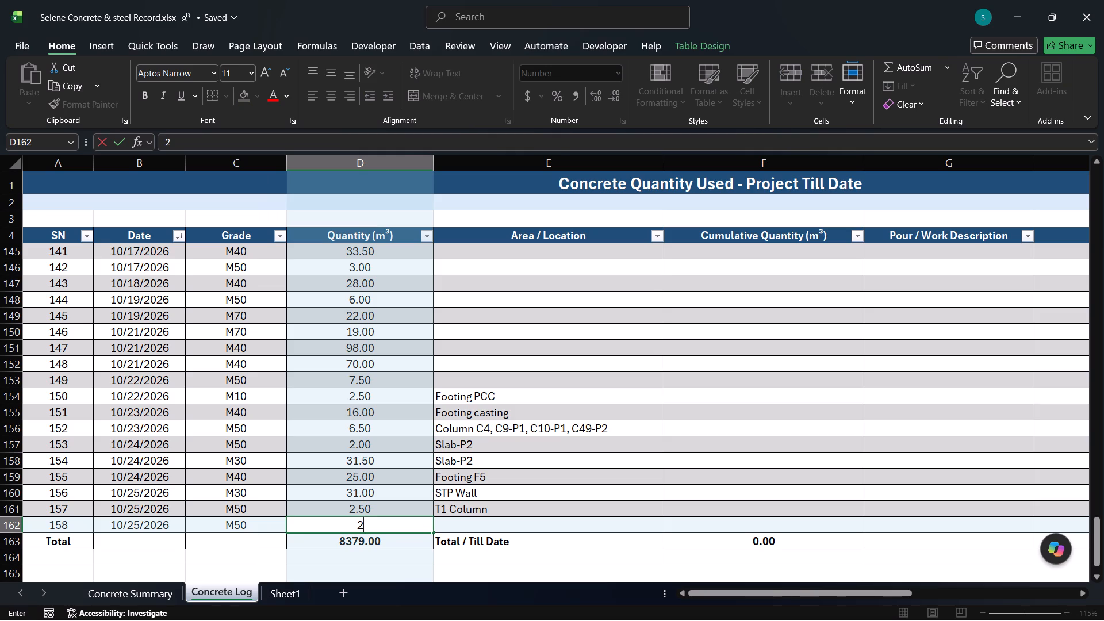
pyautogui.press('Tab')
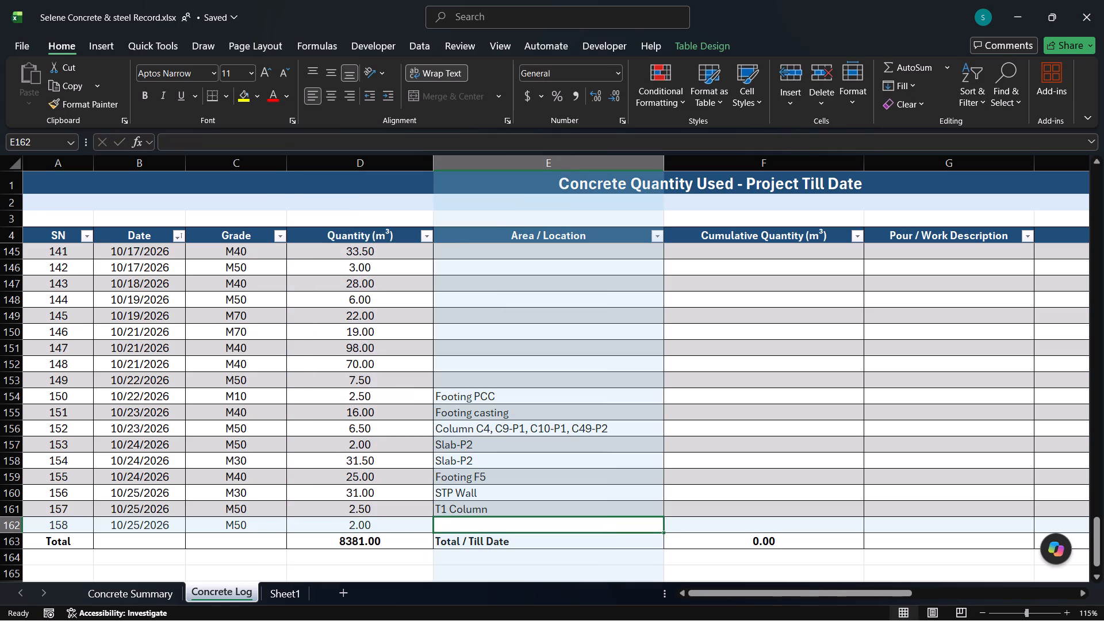
pyautogui.hotkey('shift', 's')
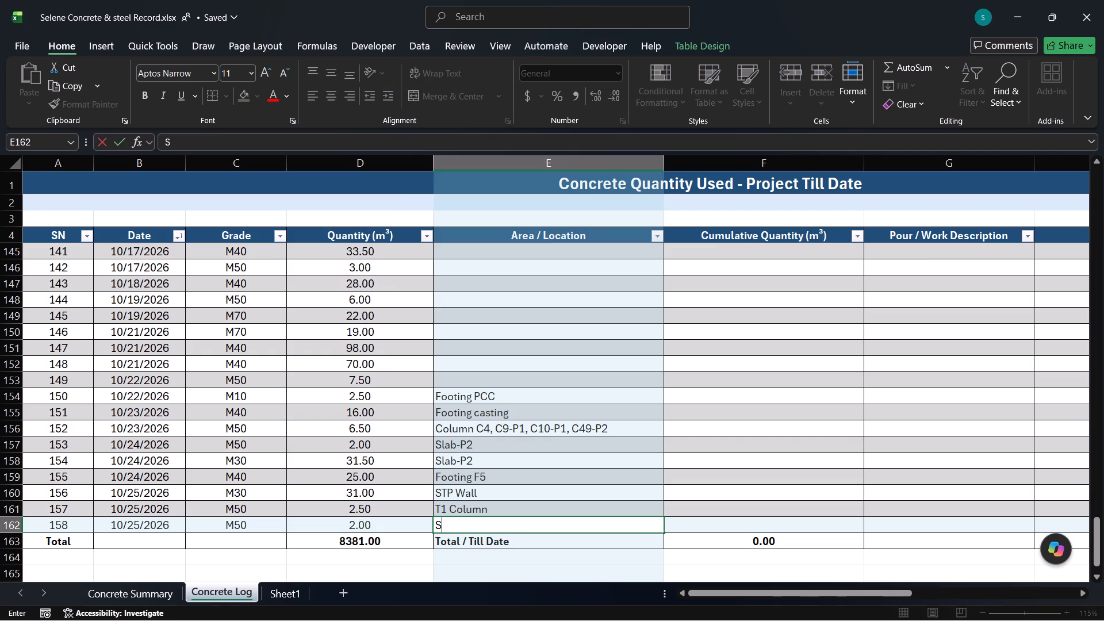
pyautogui.press('t')
pyautogui.press('BackSpace')
pyautogui.hotkey('shift', 't')
pyautogui.write('P Col')
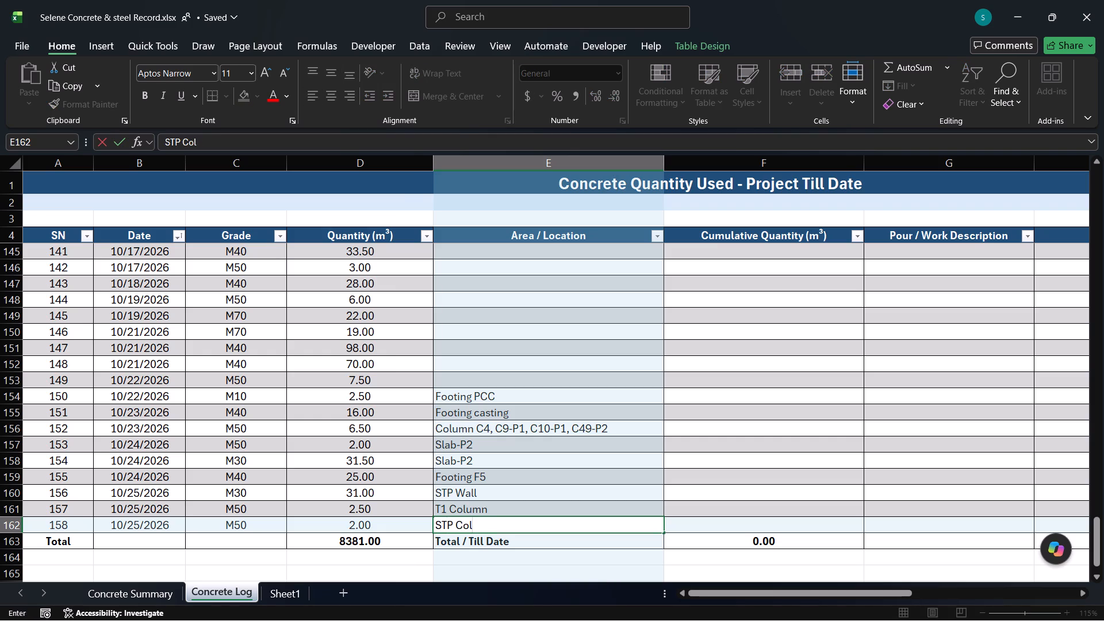
pyautogui.write('umn')
pyautogui.hotkey('ctrl', 's')
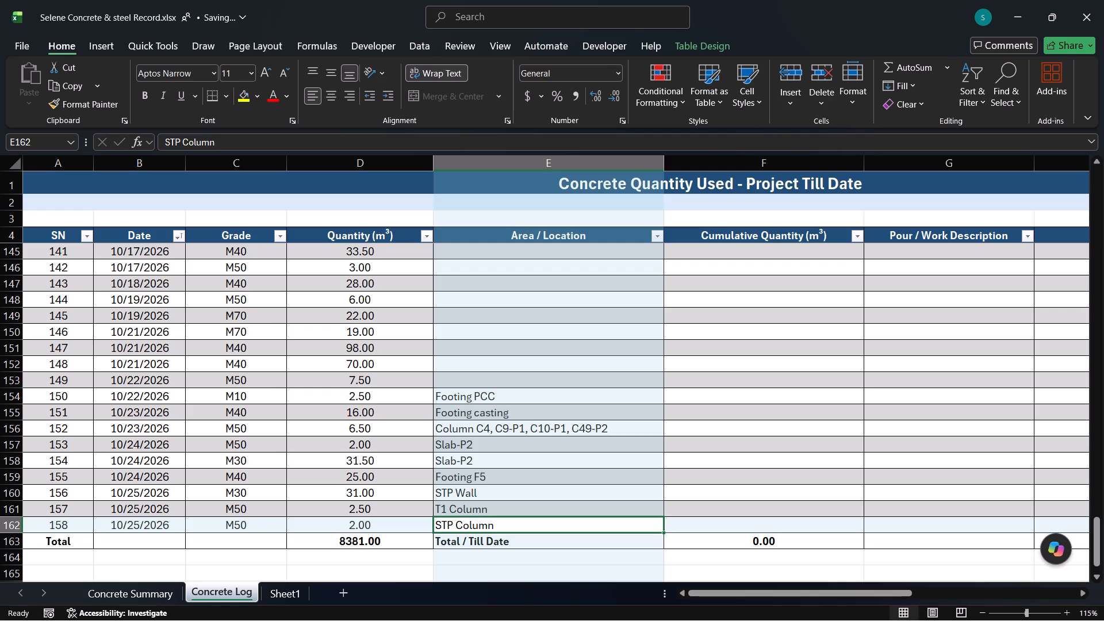
# Review the concrete log entries from the latest rows back to the earliest and down to the Total row again.
pyautogui.scroll(18, 256, 503)
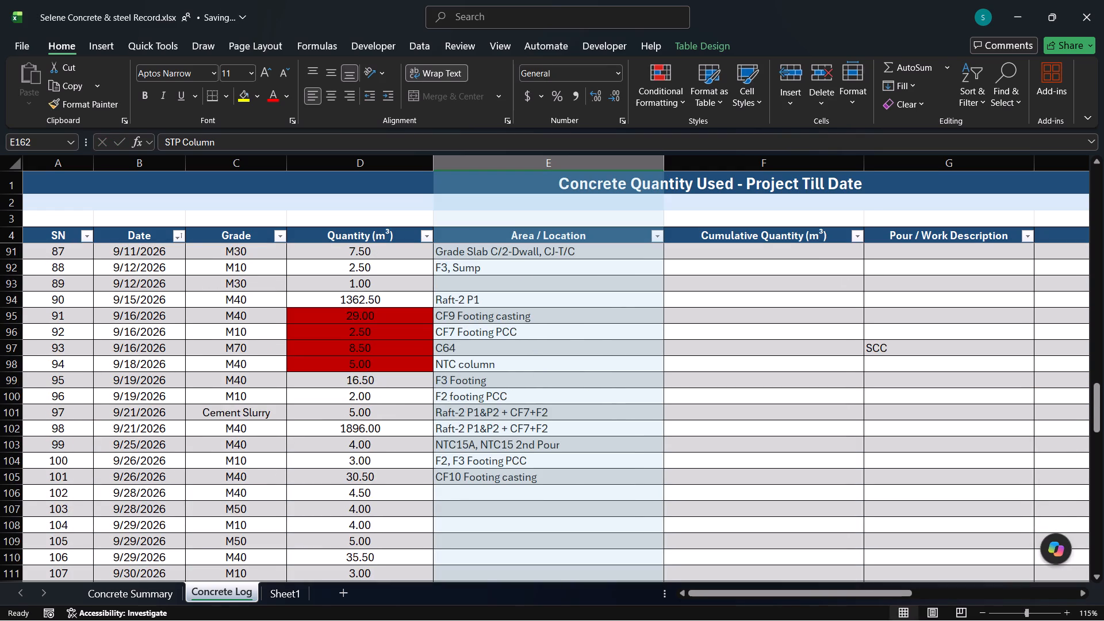
pyautogui.scroll(3, 177, 542)
pyautogui.scroll(5, 371, 501)
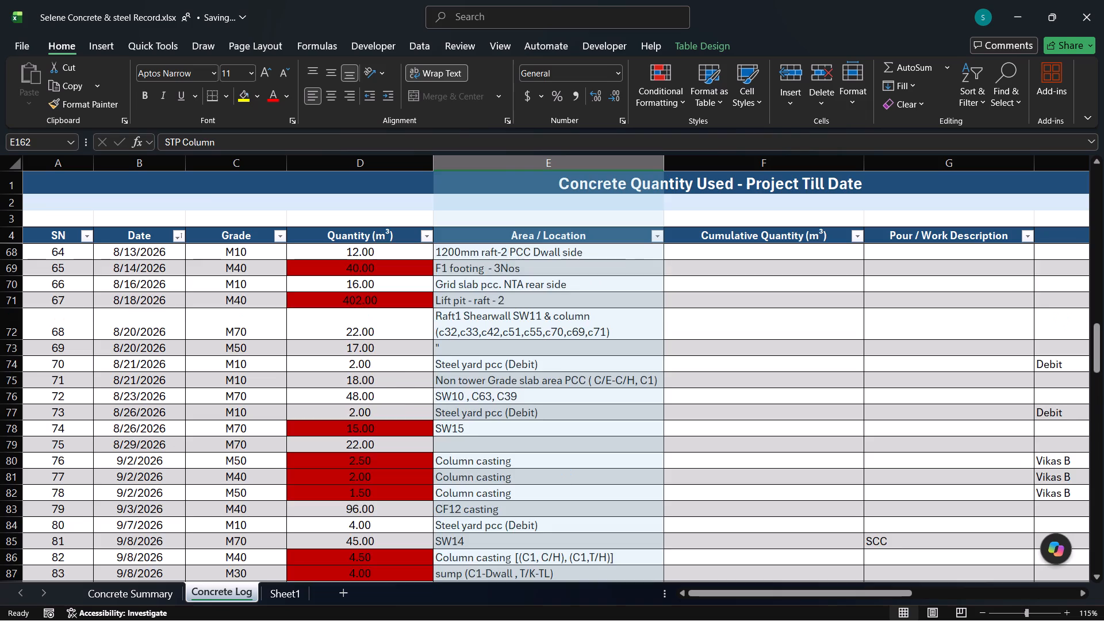
pyautogui.scroll(20, 371, 501)
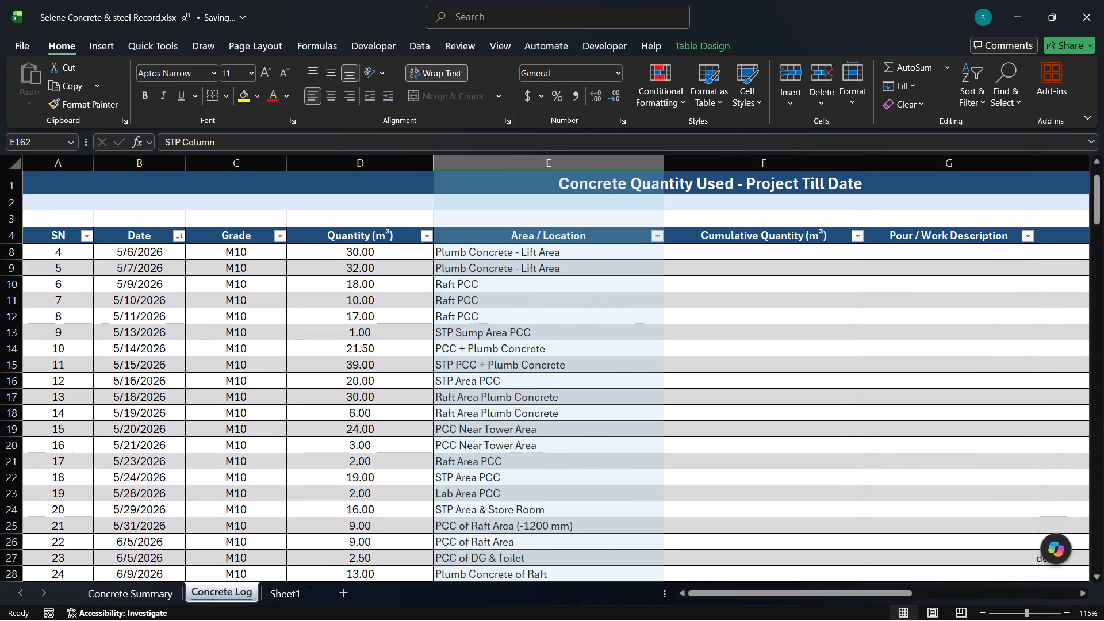
pyautogui.scroll(9, 371, 501)
pyautogui.scroll(-20, 371, 501)
pyautogui.scroll(-20, 371, 501)
pyautogui.scroll(-2, 371, 501)
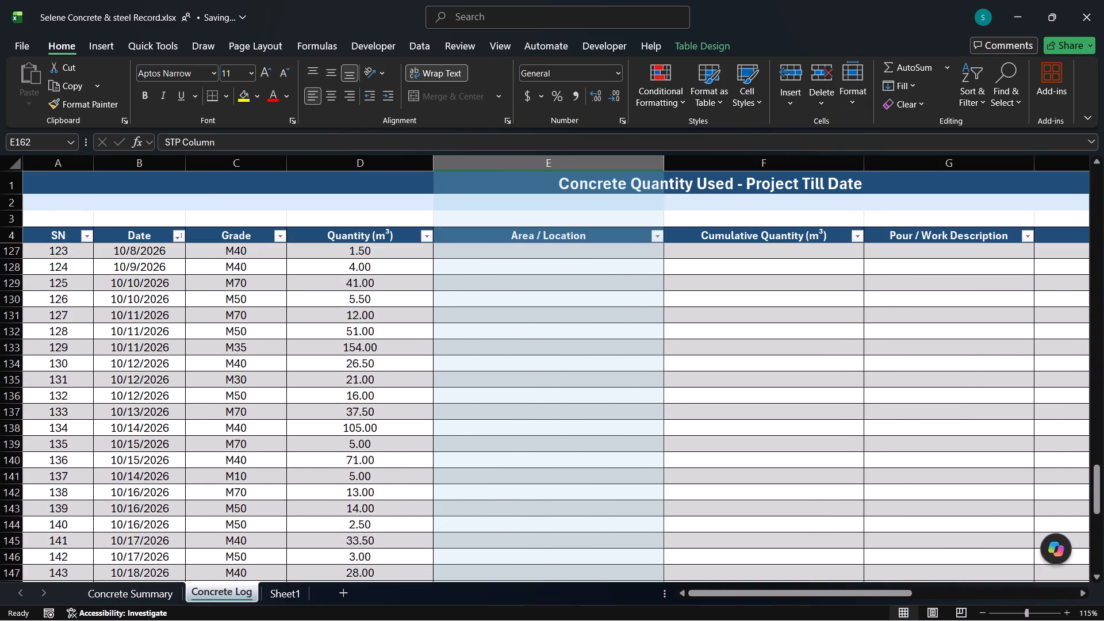
pyautogui.scroll(-7, 371, 501)
pyautogui.scroll(10, 371, 501)
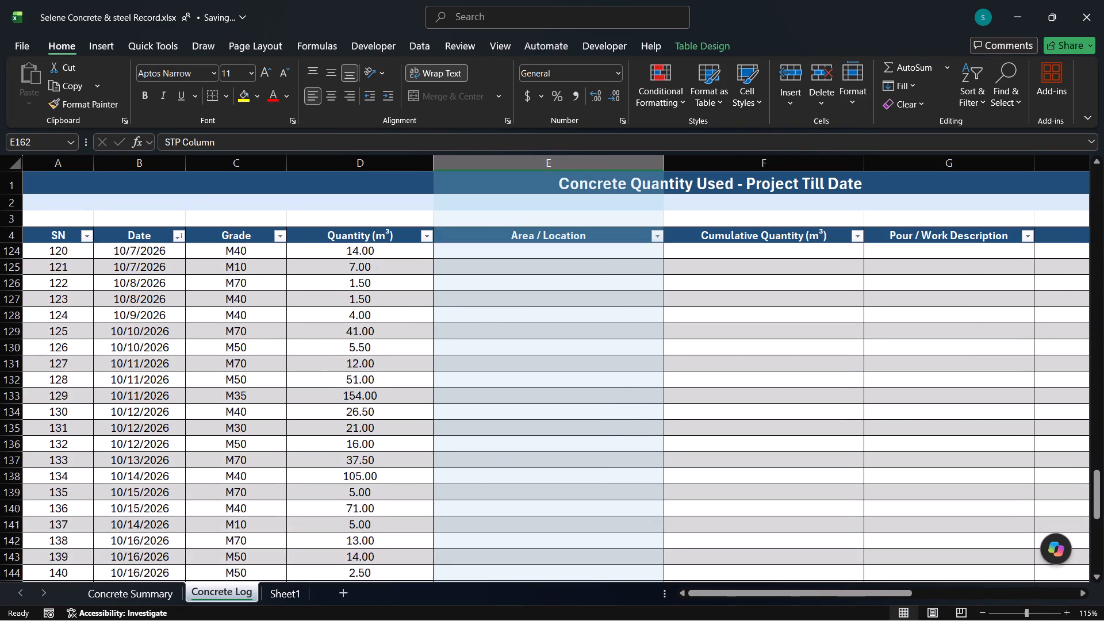
pyautogui.scroll(-9, 371, 501)
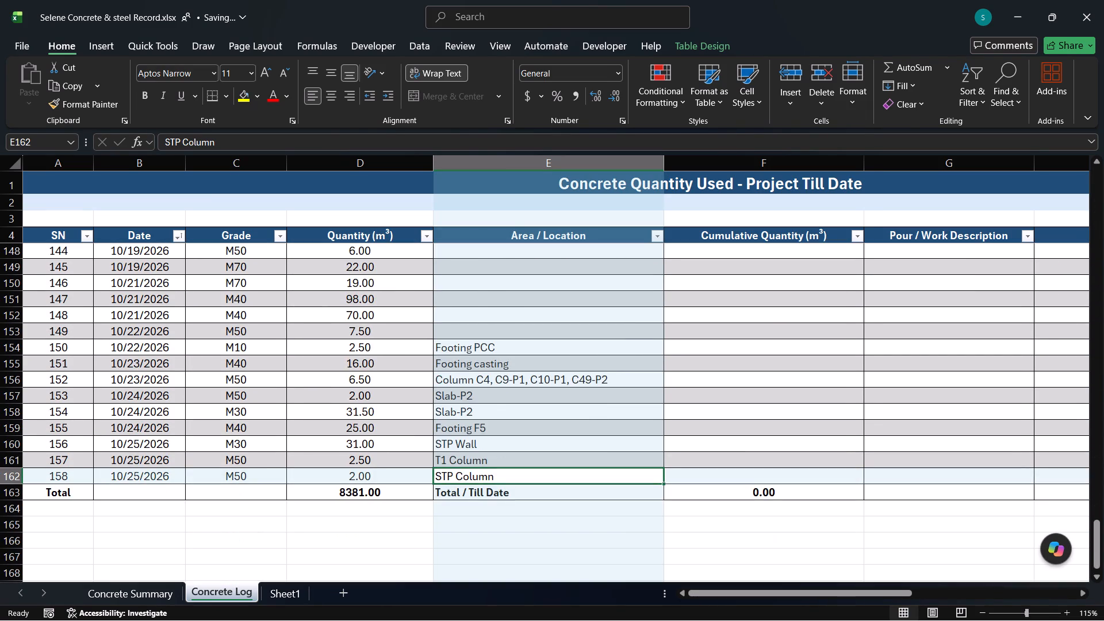
# Check the figures on the Concrete Summary sheet and return to the Concrete Log.
pyautogui.click(116, 593)
pyautogui.scroll(2, 220, 432)
pyautogui.scroll(-3, 220, 432)
pyautogui.click(215, 596)
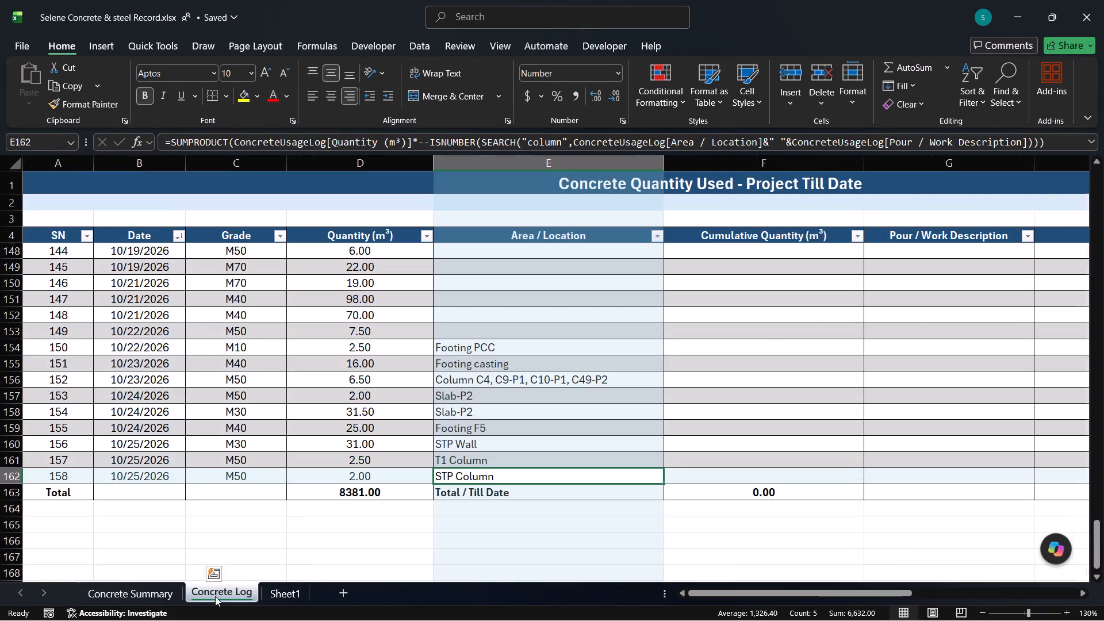
# Review the Concrete Log entries from the latest October rows back to the August pours and down to the Total row again.
pyautogui.scroll(12, 233, 489)
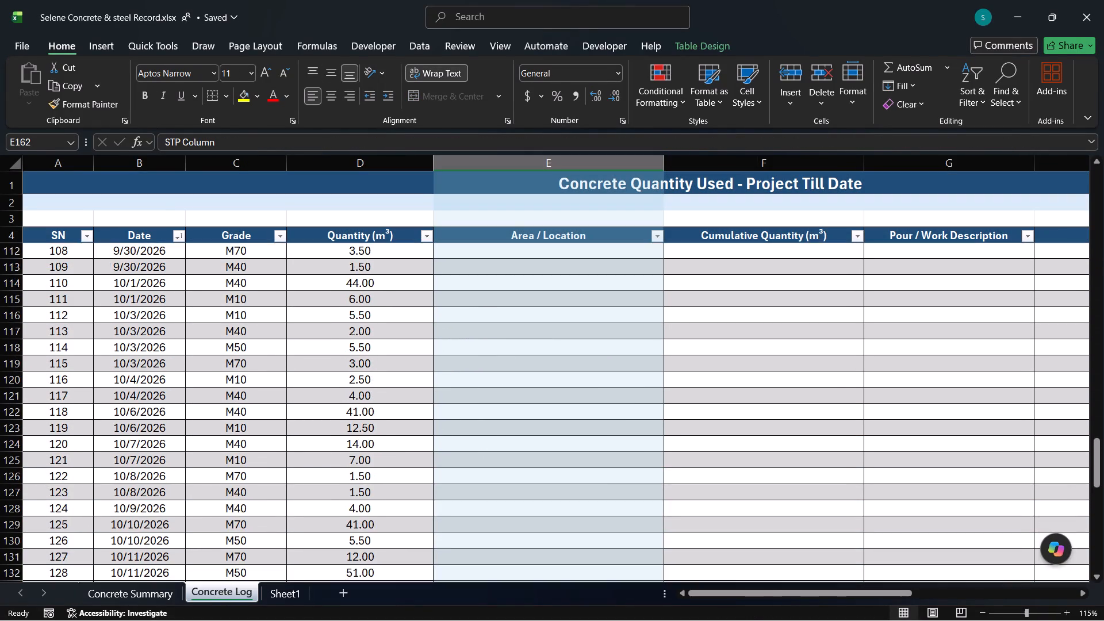
pyautogui.scroll(16, 233, 489)
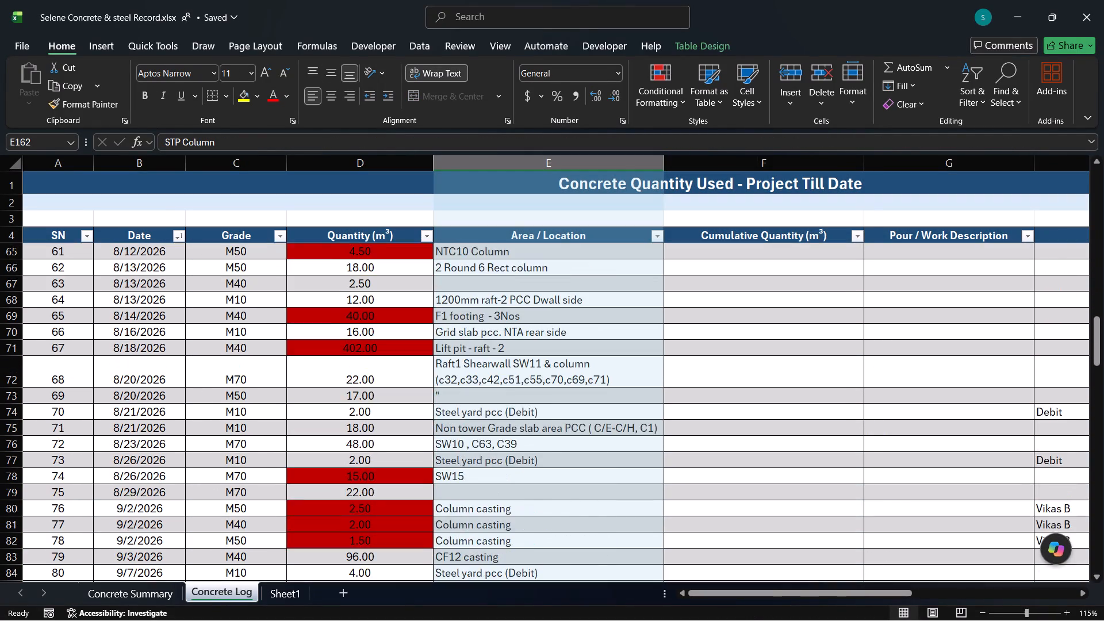
pyautogui.scroll(-6, 797, 461)
pyautogui.scroll(2, 820, 446)
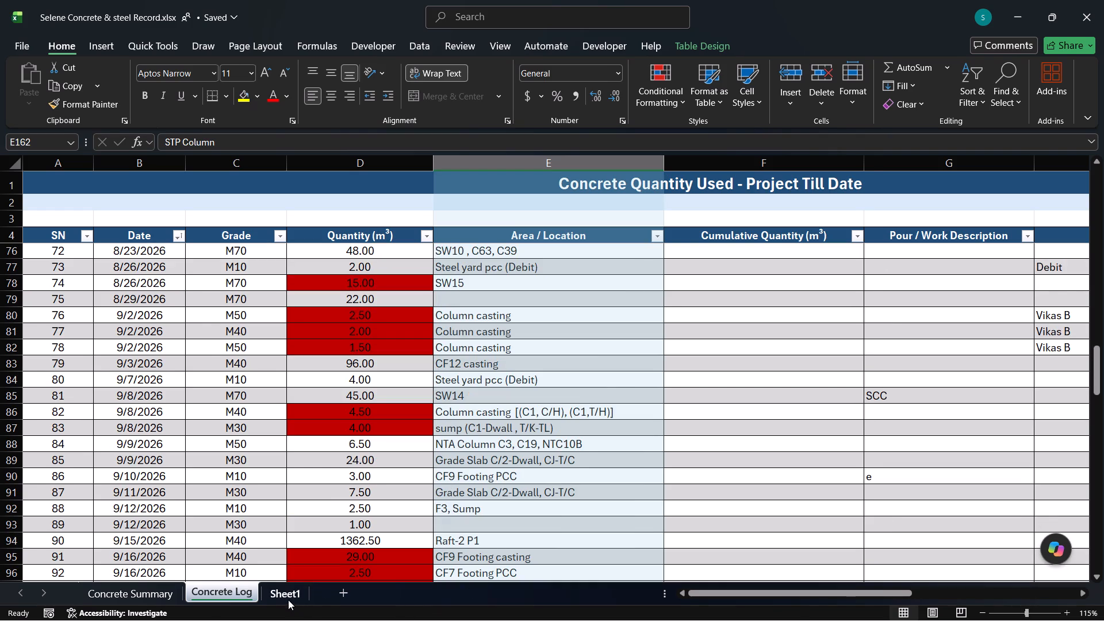
pyautogui.scroll(4, 964, 478)
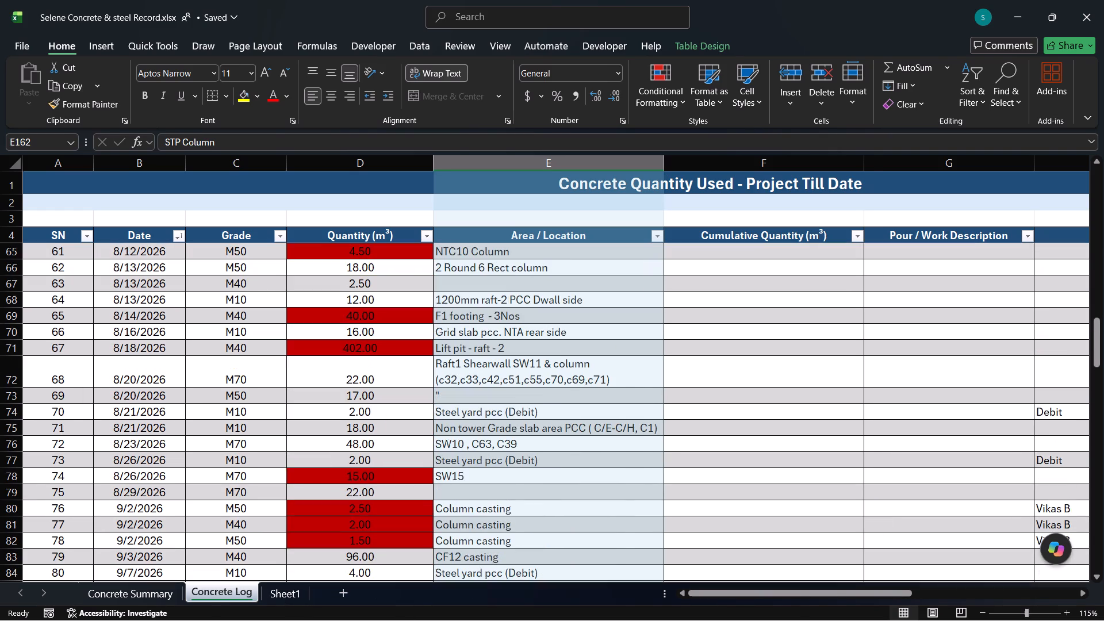
pyautogui.scroll(-4, 965, 478)
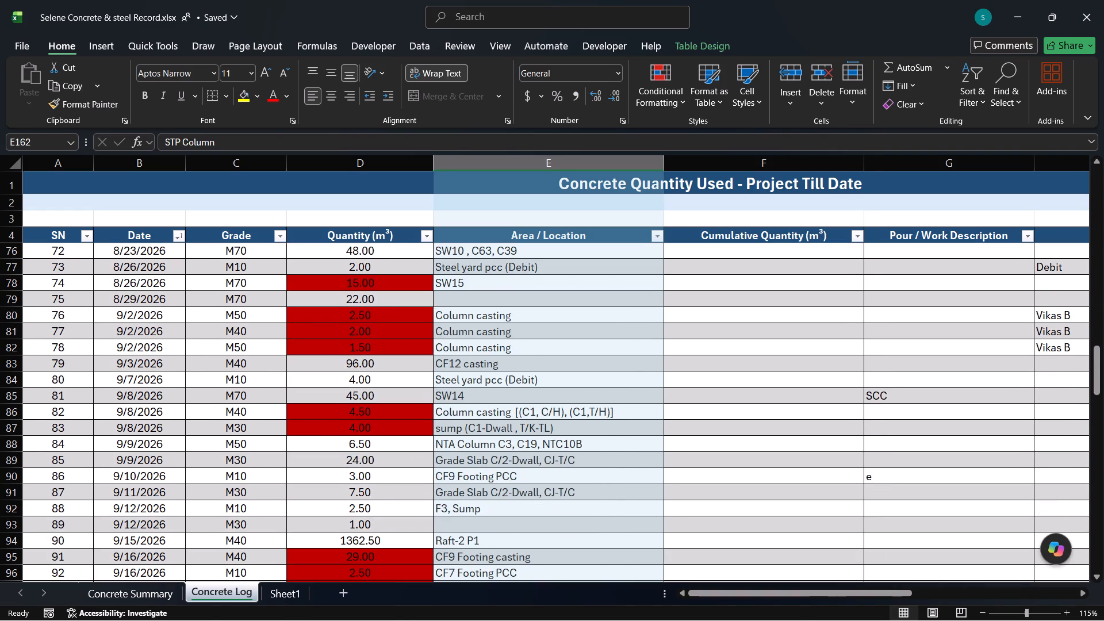
pyautogui.scroll(-20, 965, 478)
pyautogui.scroll(-20, 965, 478)
pyautogui.scroll(-20, 965, 478)
pyautogui.scroll(2, 965, 478)
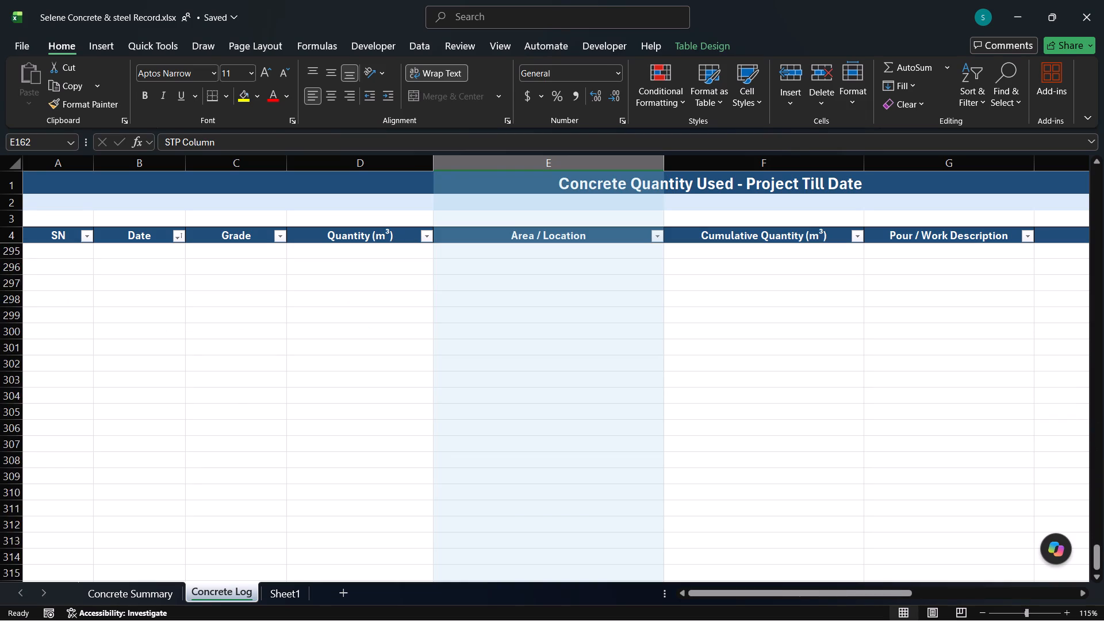
pyautogui.scroll(9, 965, 478)
pyautogui.scroll(8, 488, 476)
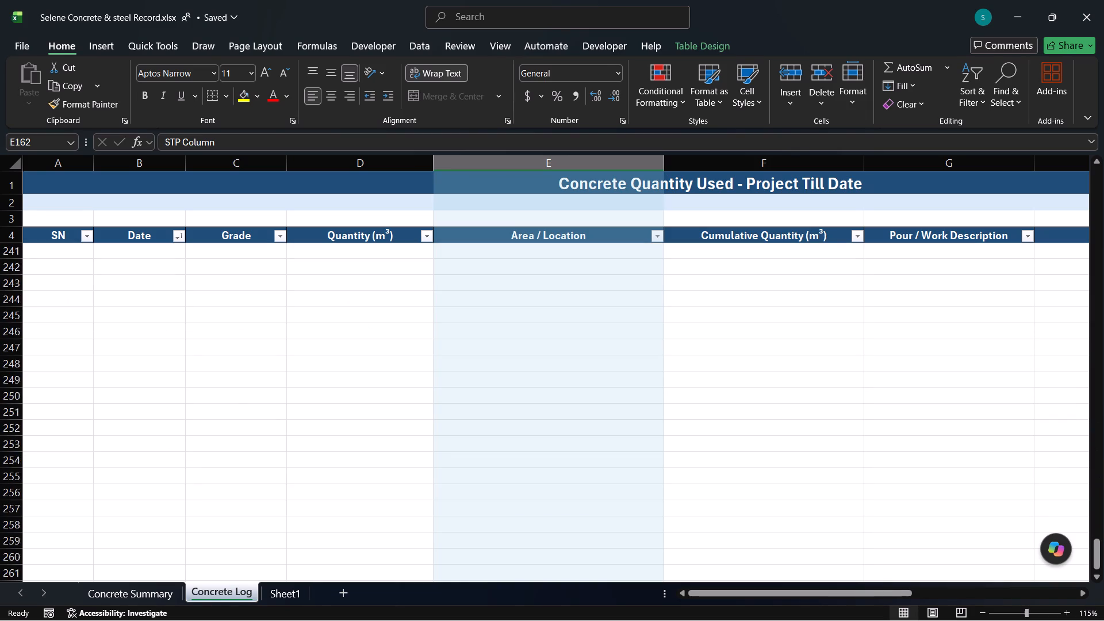
pyautogui.scroll(15, 488, 476)
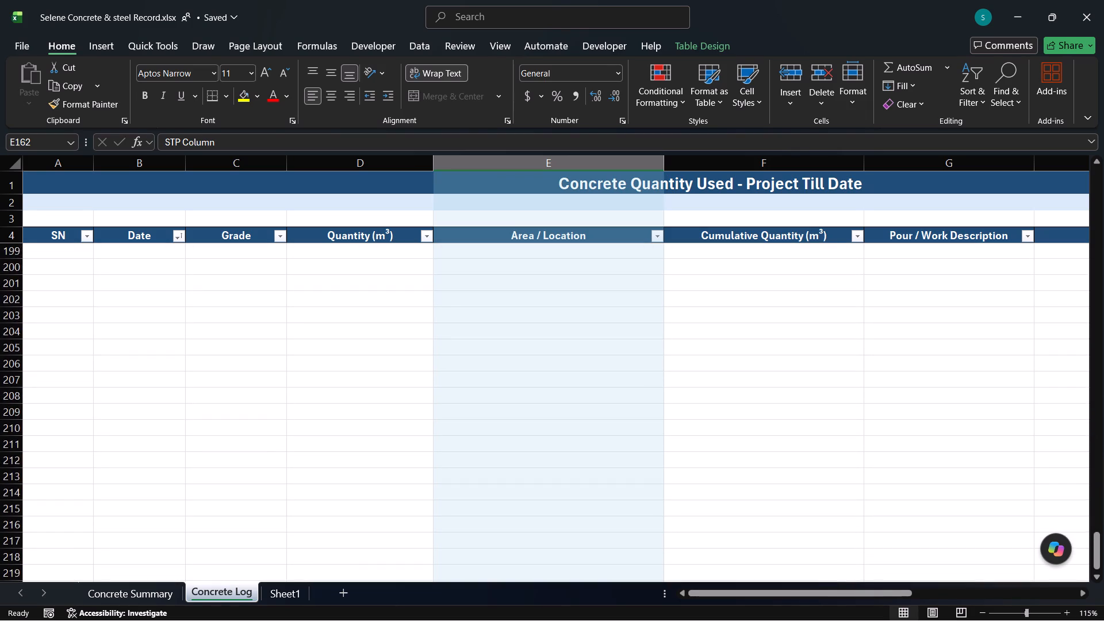
pyautogui.scroll(18, 488, 476)
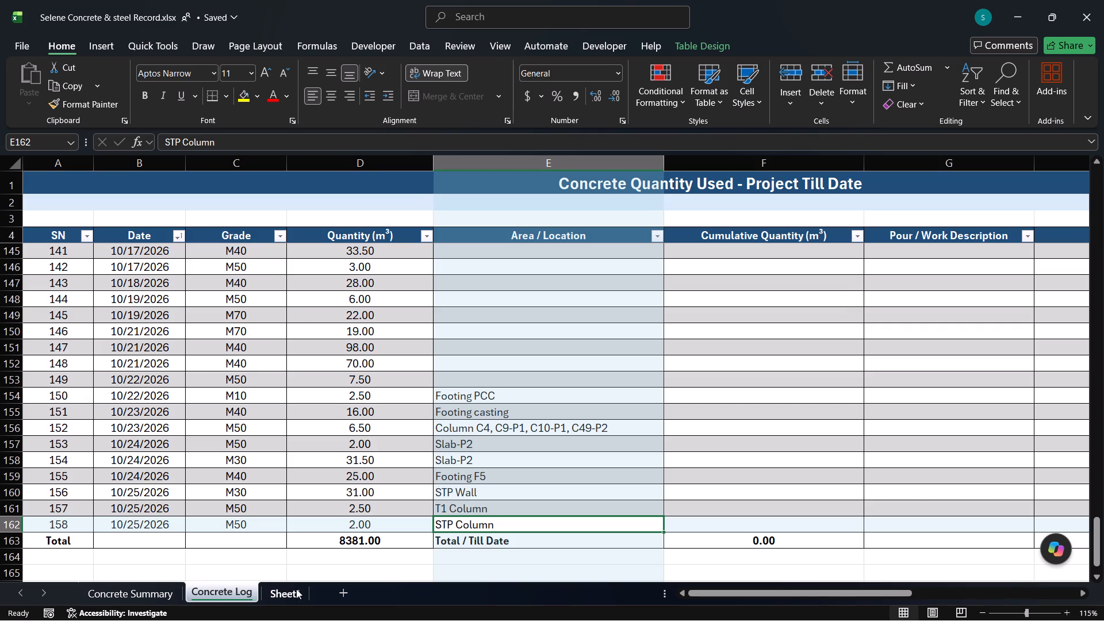
# Delete Sheet1 with the October draft entries from the workbook.
pyautogui.click(280, 594)
pyautogui.rightClick(280, 594)
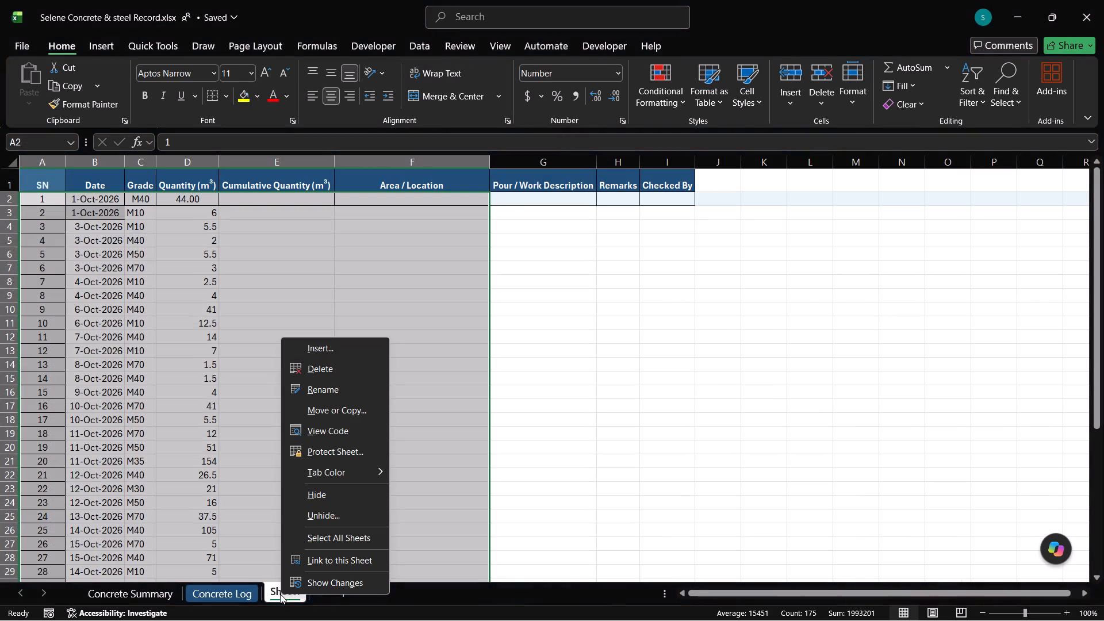
pyautogui.click(338, 368)
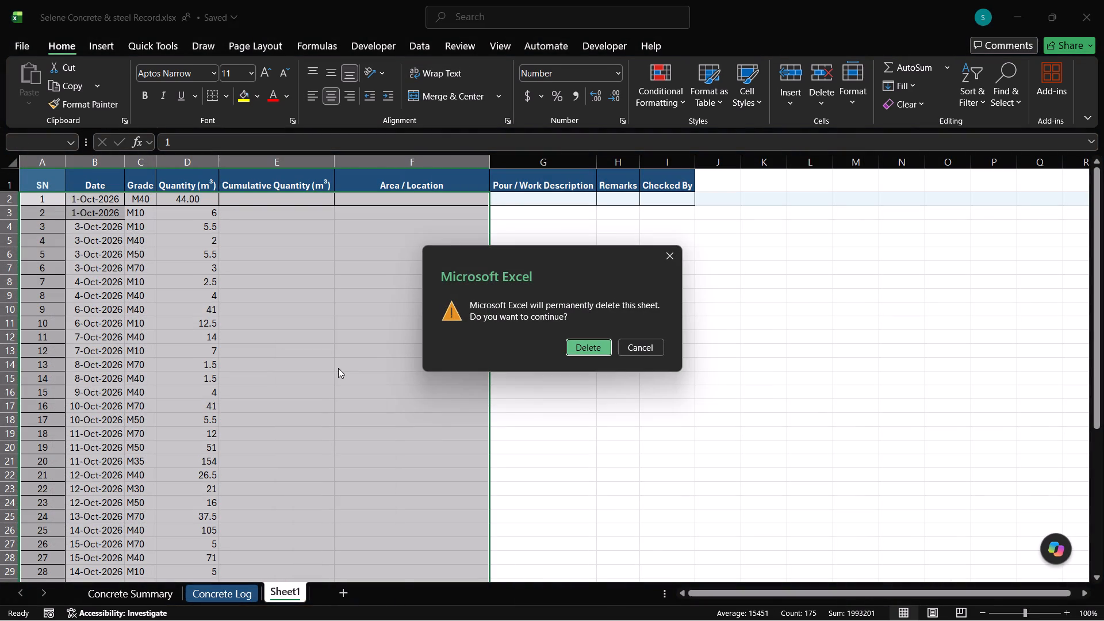
pyautogui.click(583, 346)
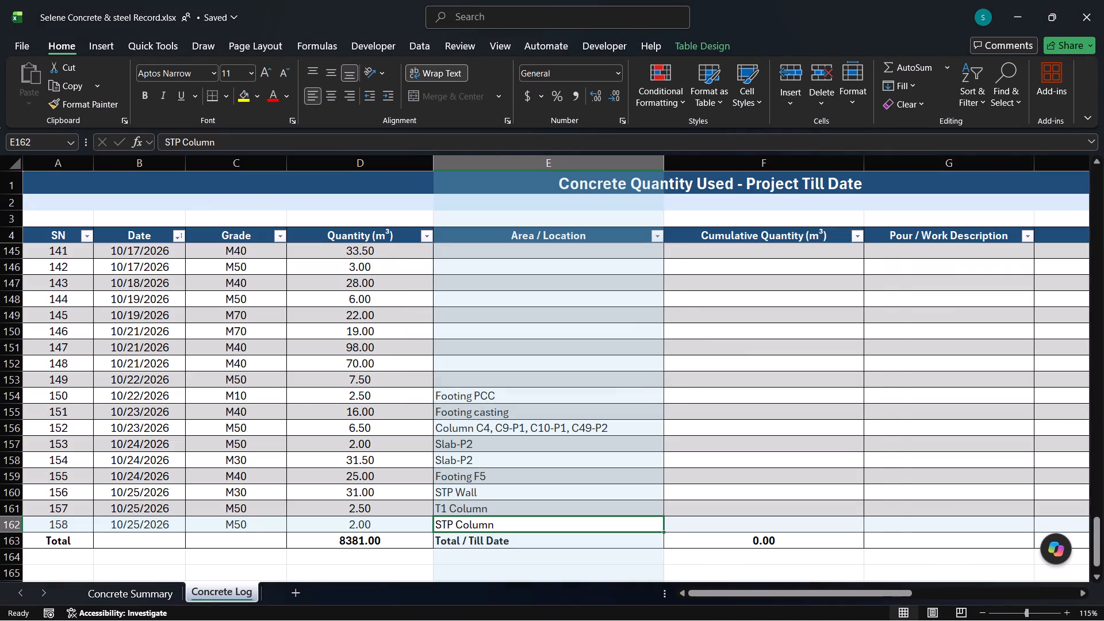
# Inspect the formula of the Quantity total in the Concrete Log's Total row without changing it.
pyautogui.click(350, 531)
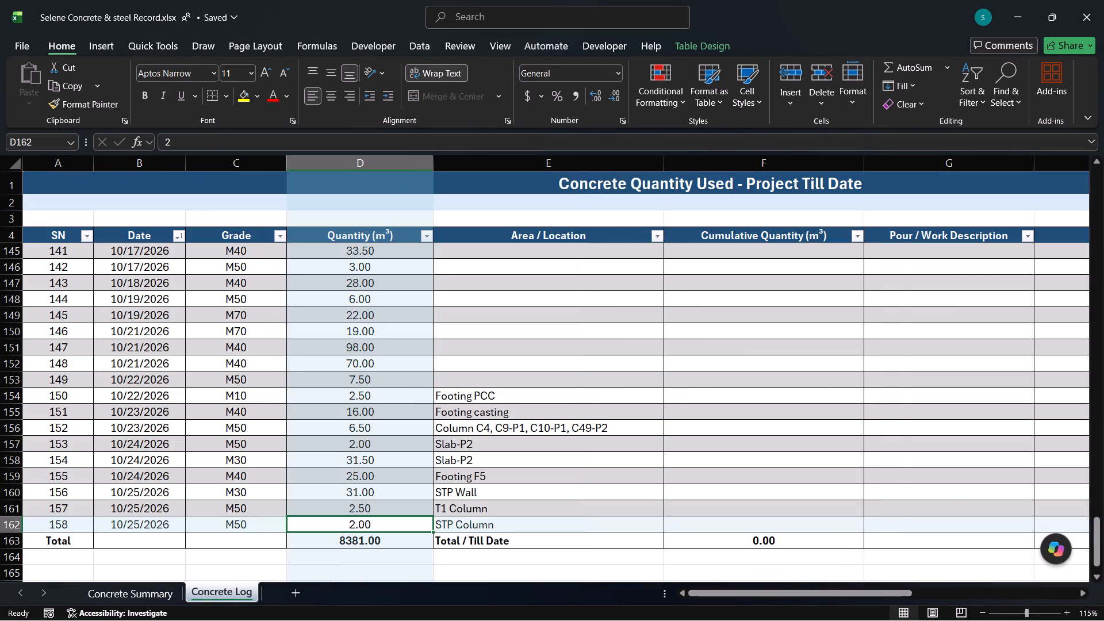
pyautogui.click(355, 541)
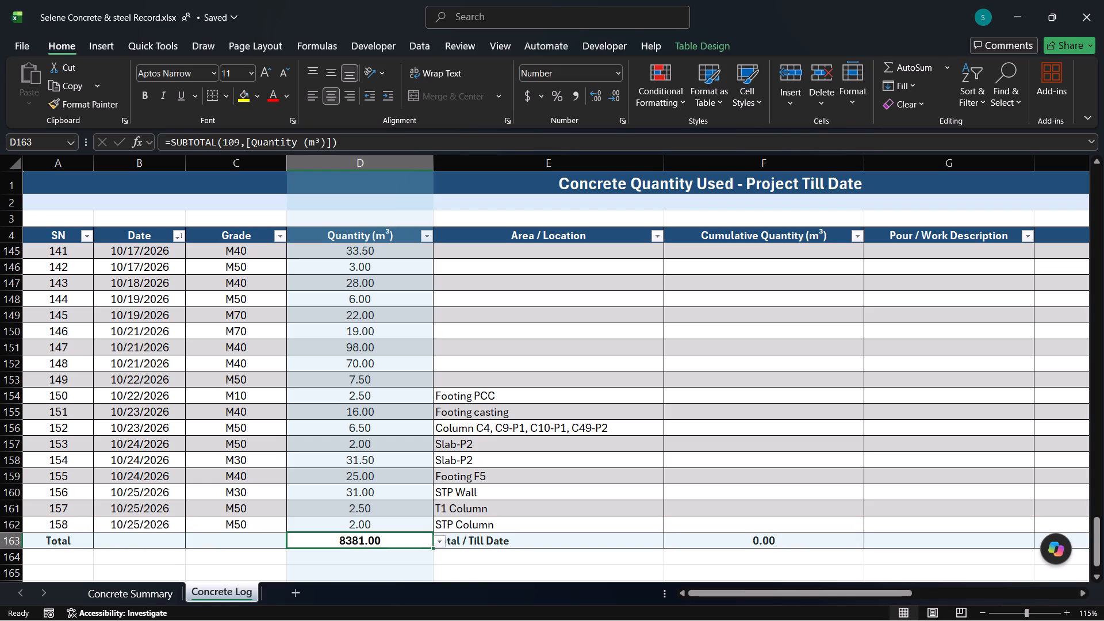
pyautogui.click(240, 139)
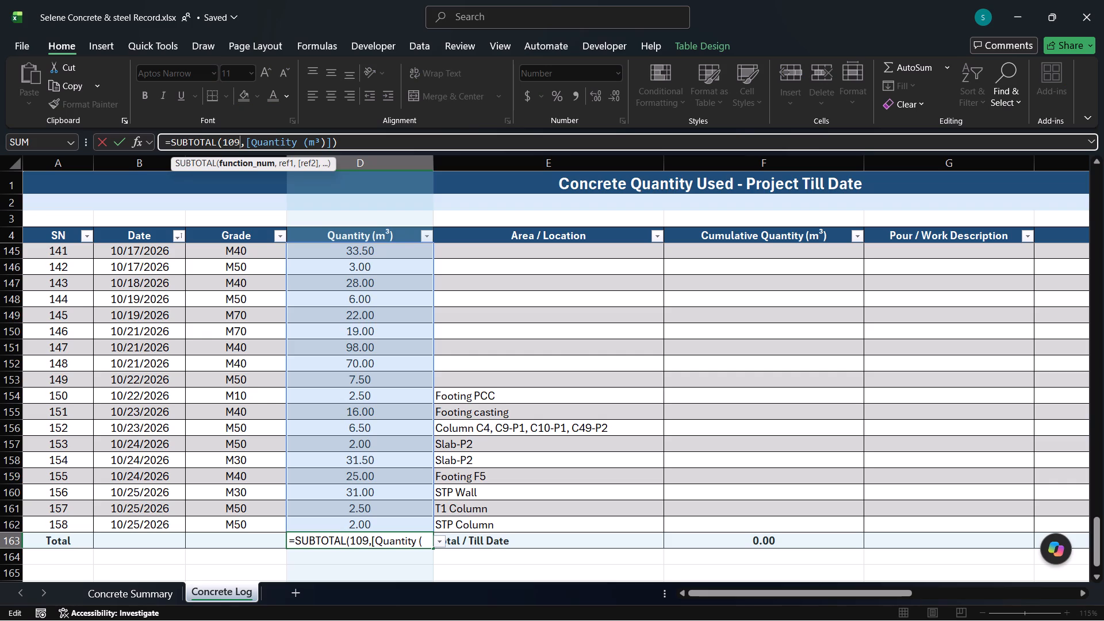
pyautogui.press('Escape')
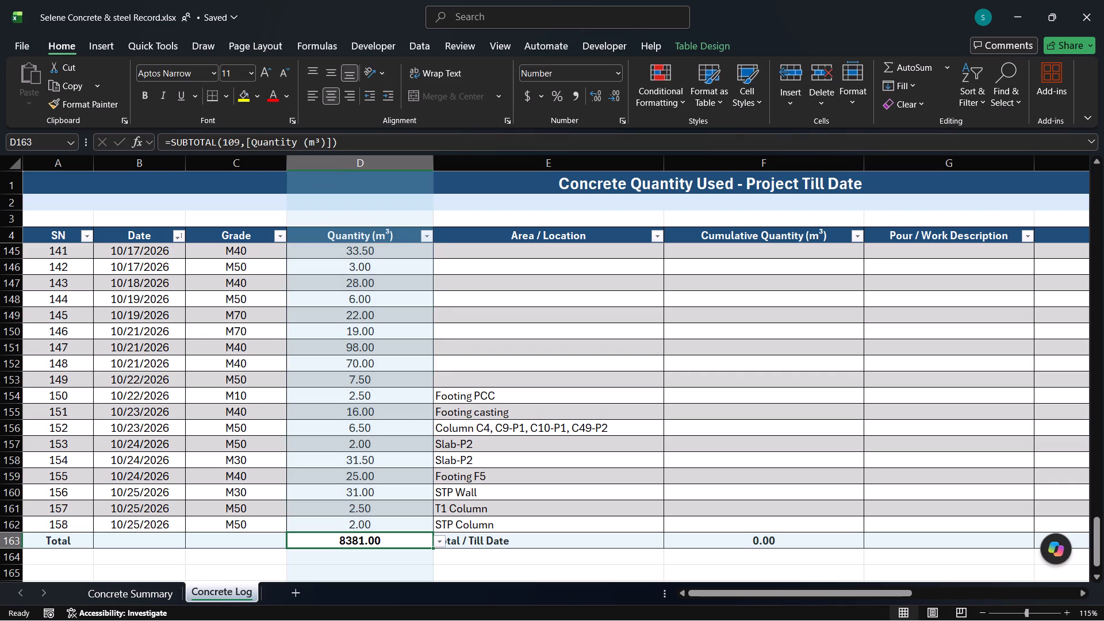
# Select all quantities from entry 158 up to entry 1 to compare their sum with the Total row.
pyautogui.click(374, 524)
pyautogui.scroll(20, 374, 524)
pyautogui.scroll(20, 374, 524)
pyautogui.scroll(11, 374, 524)
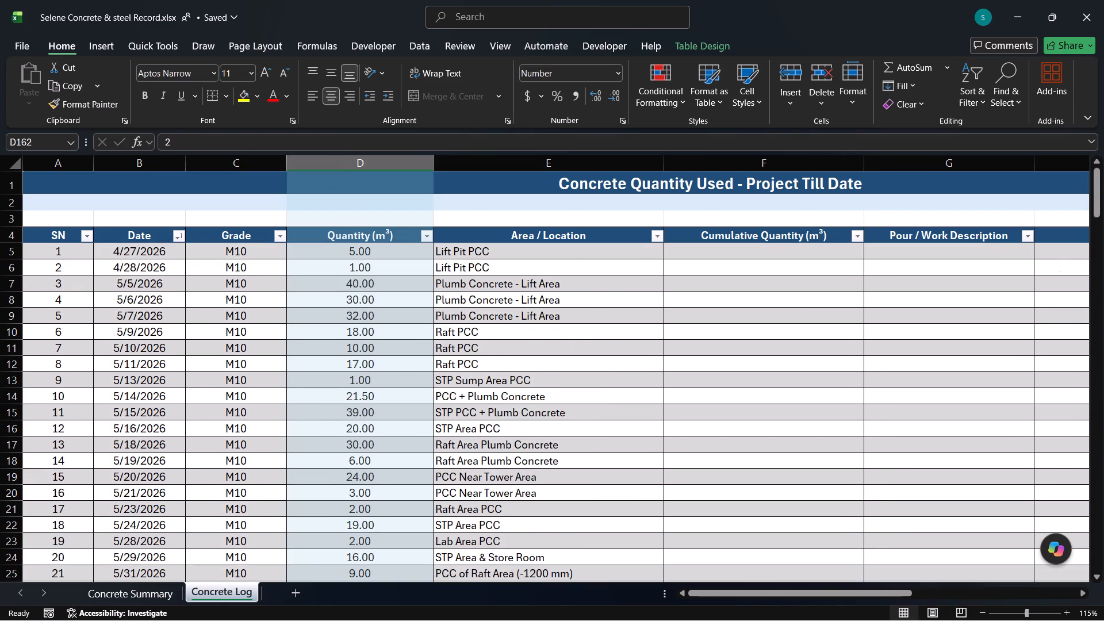
pyautogui.scroll(11, 365, 512)
pyautogui.keyDown('shift'); pyautogui.click(372, 252); pyautogui.keyUp('shift')
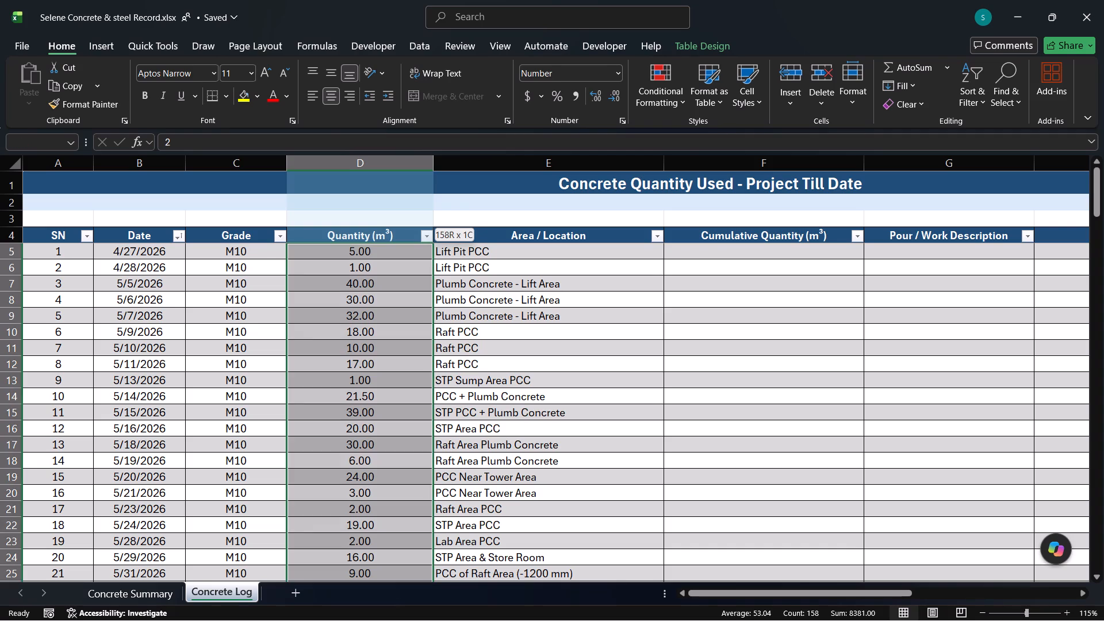
pyautogui.scroll(-5, 379, 426)
pyautogui.scroll(-20, 379, 428)
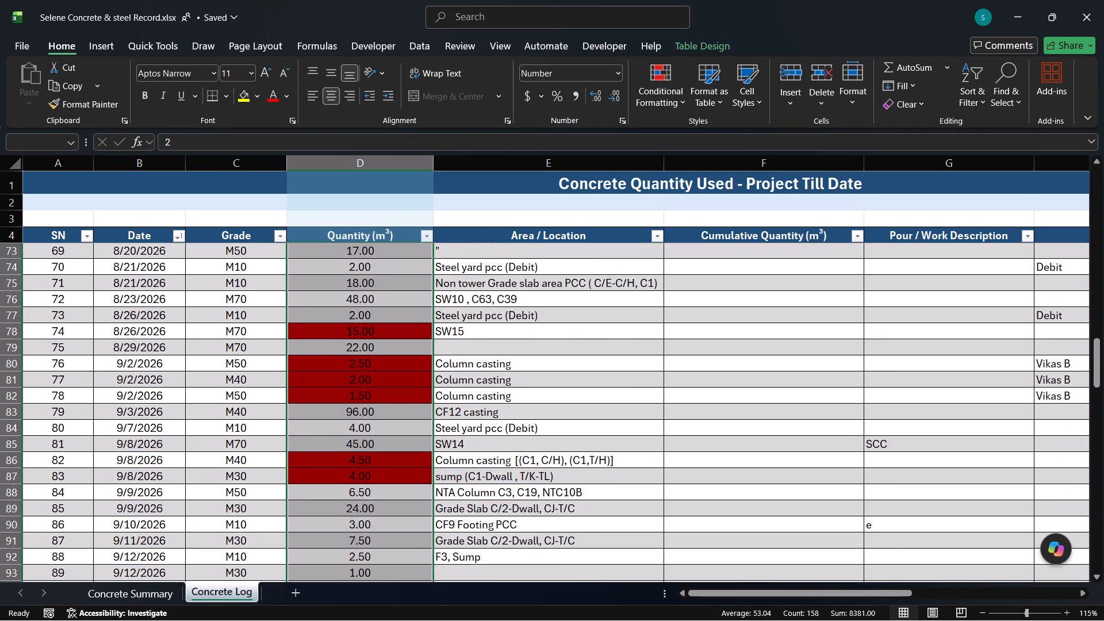
pyautogui.scroll(-20, 379, 428)
pyautogui.scroll(-5, 379, 428)
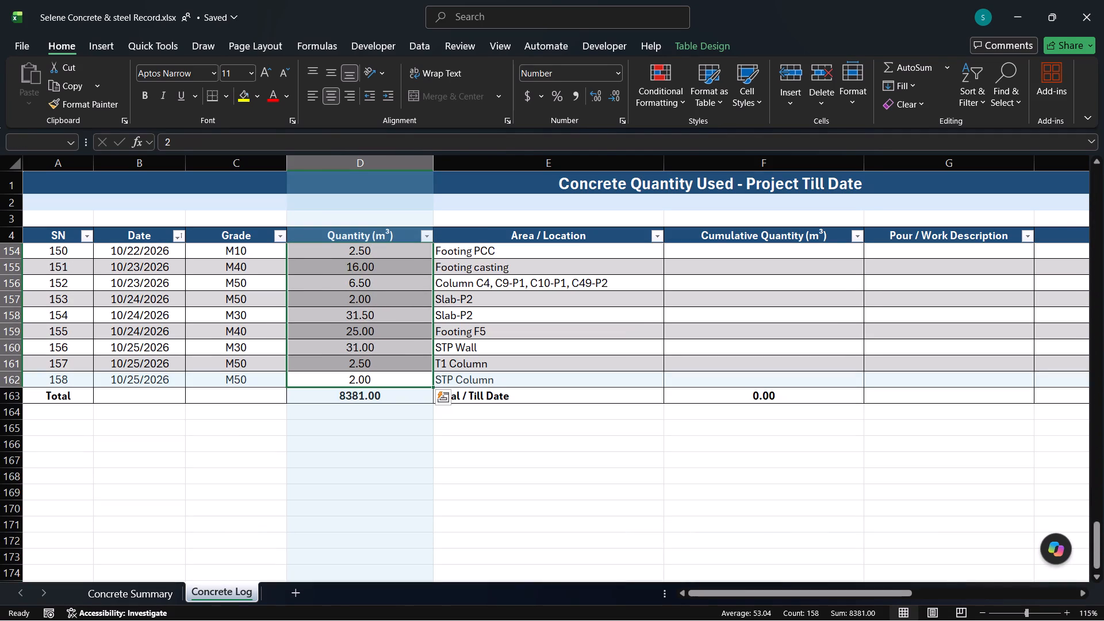
pyautogui.scroll(1, 379, 428)
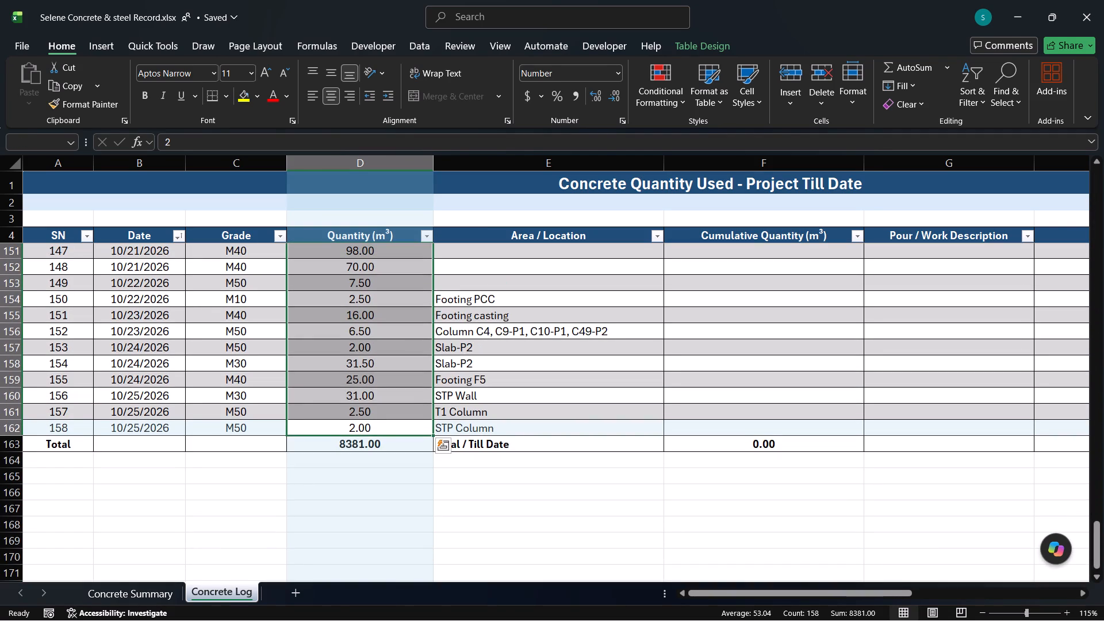
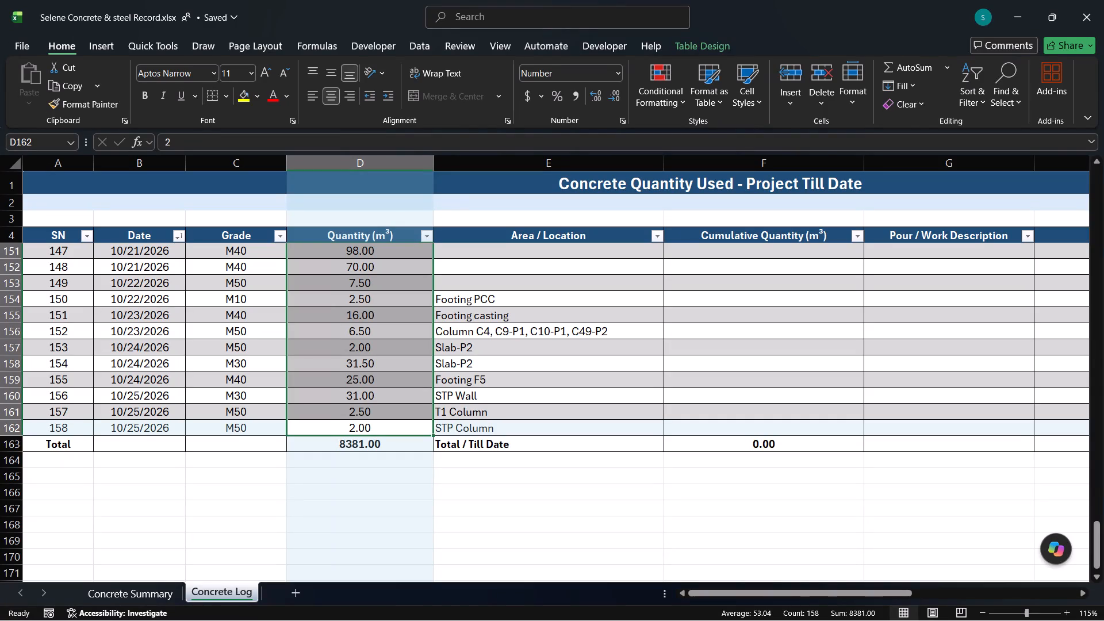
# Review the Concrete Log's selected quantities from the August pours down to the Total row, rechecking the late-September and October entries.
pyautogui.scroll(20, 202, 449)
pyautogui.scroll(8, 202, 449)
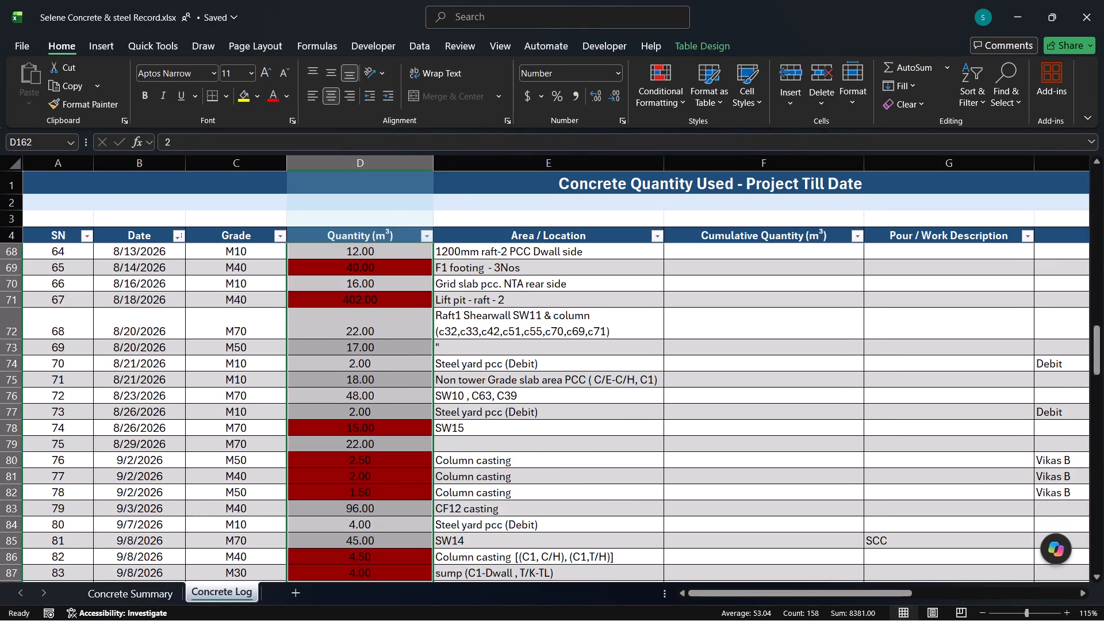
pyautogui.scroll(-10, 189, 447)
pyautogui.scroll(-3, 260, 430)
pyautogui.scroll(-5, 448, 384)
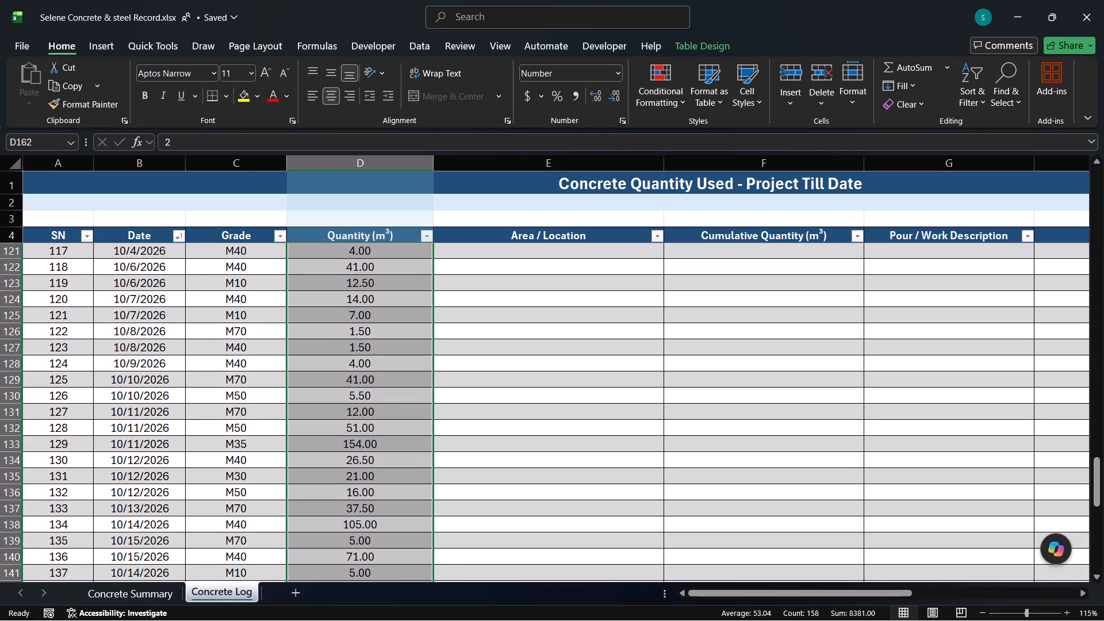
pyautogui.scroll(3, 423, 434)
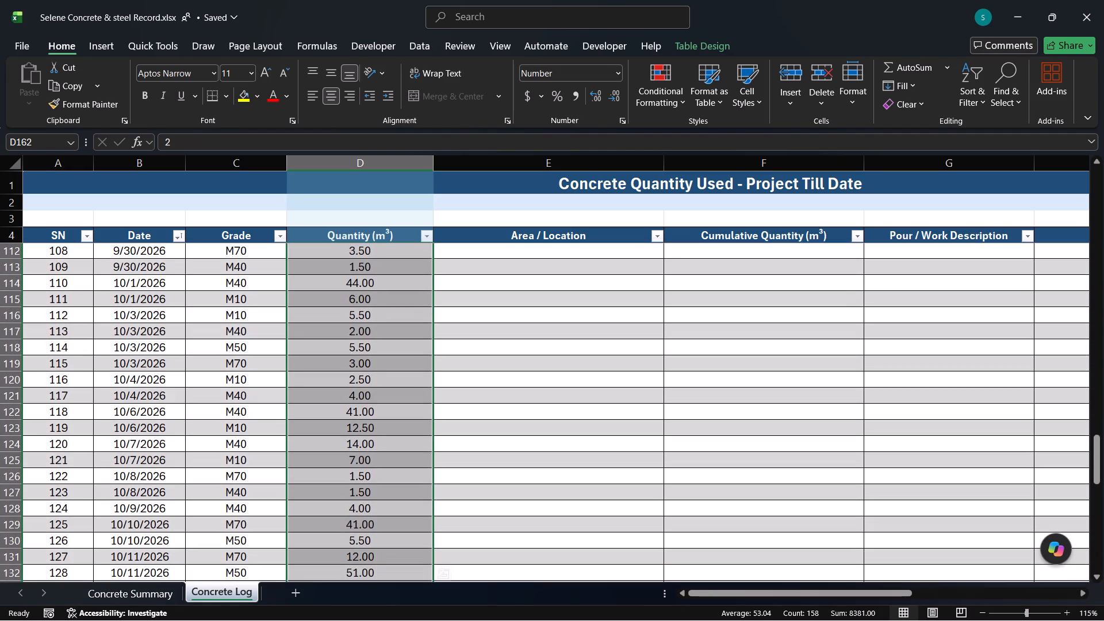
pyautogui.scroll(1, 423, 434)
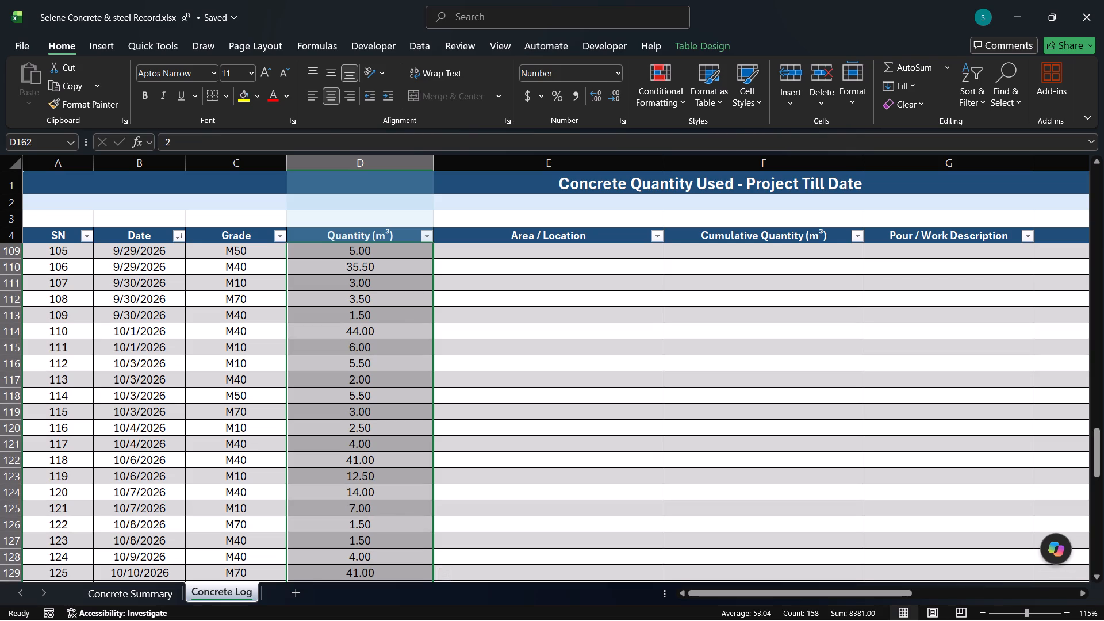
pyautogui.scroll(-11, 426, 423)
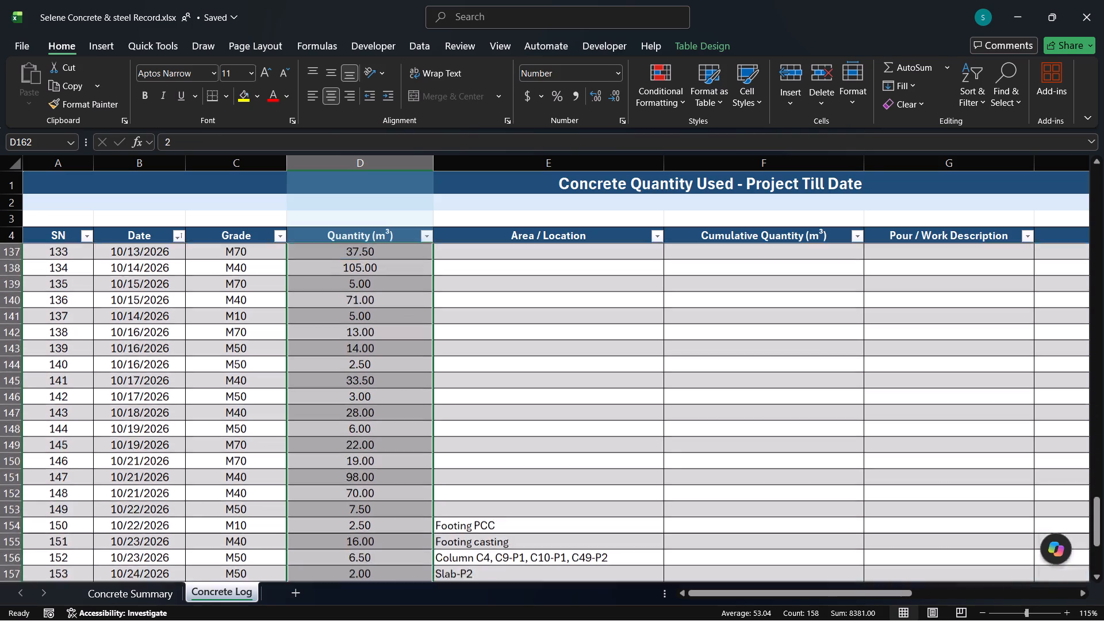
pyautogui.scroll(-1, 426, 423)
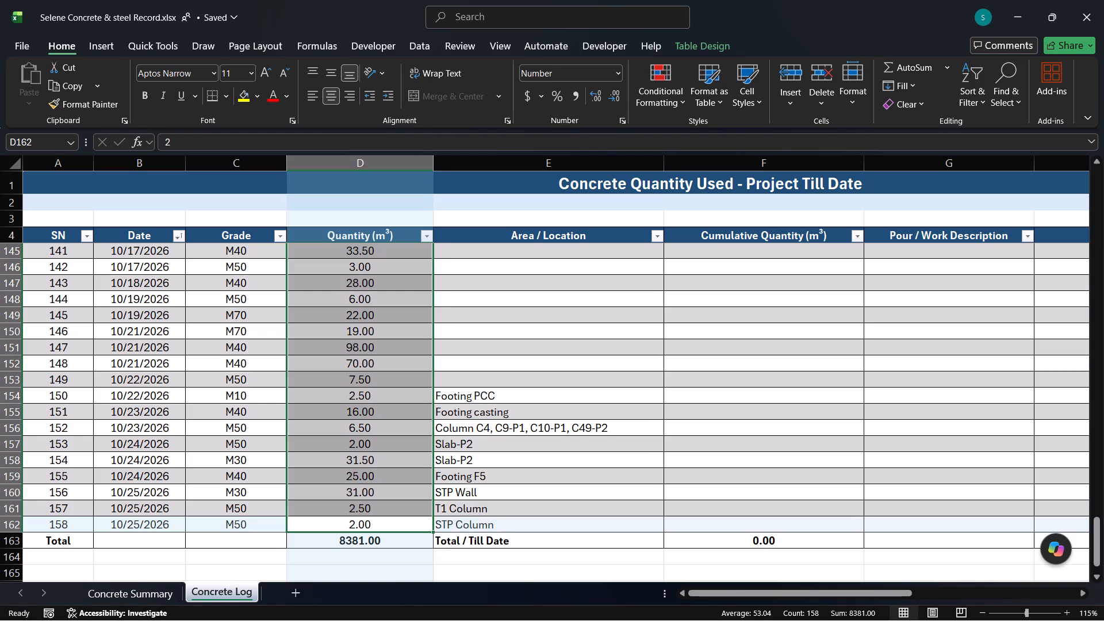
# Examine the Area / Location column of the Concrete Log from entry 149 back up to the late-May pours.
pyautogui.click(507, 366)
pyautogui.click(499, 381)
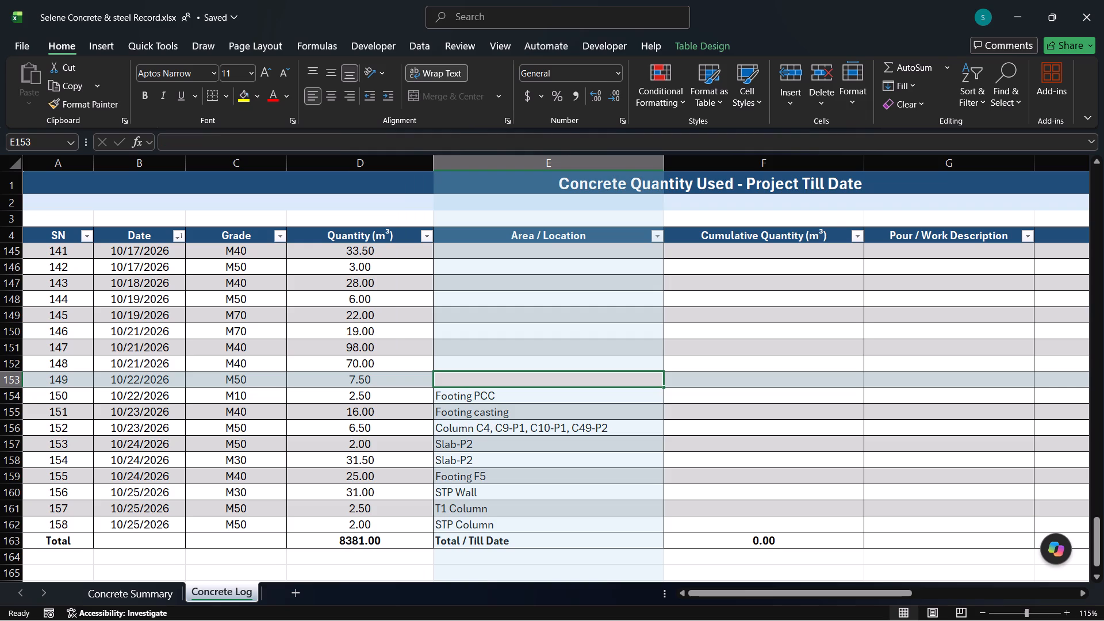
pyautogui.scroll(10, 469, 442)
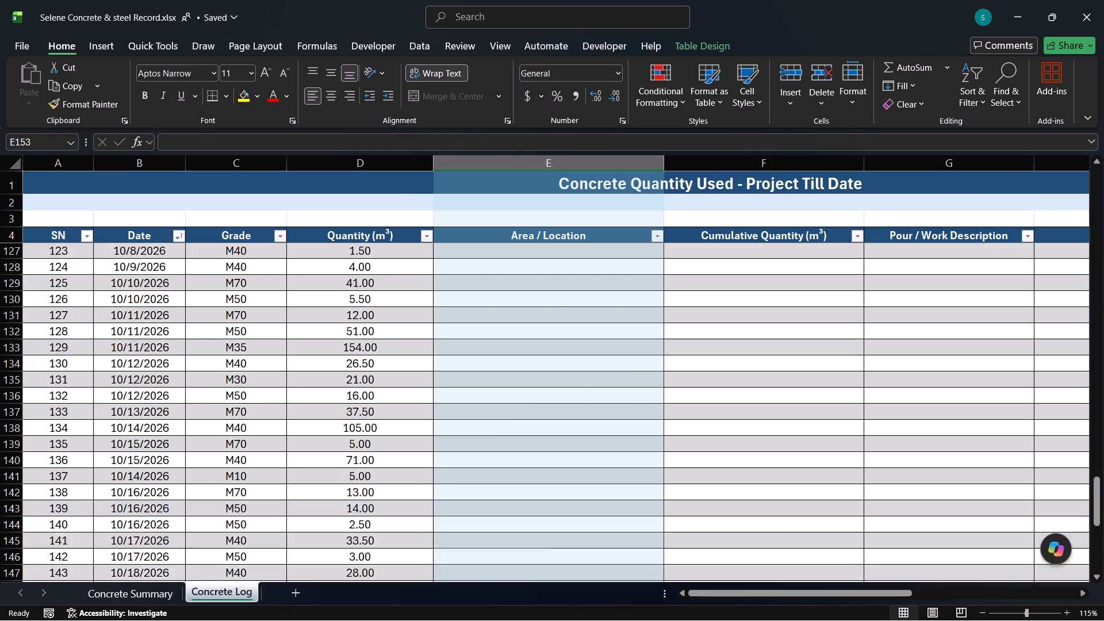
pyautogui.scroll(19, 436, 416)
pyautogui.scroll(9, 463, 407)
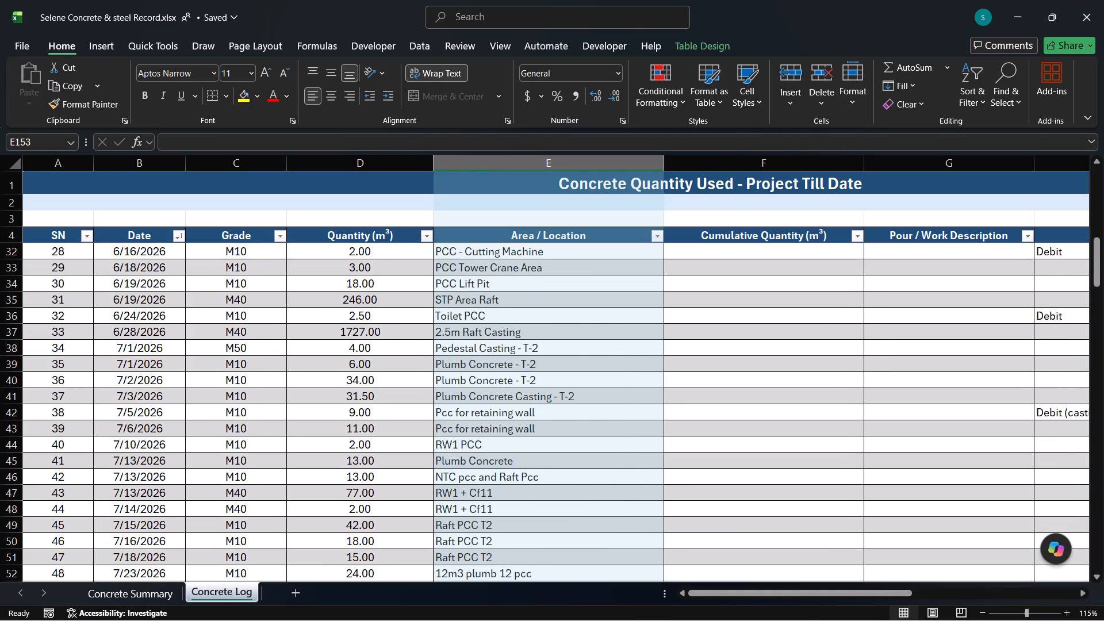
pyautogui.moveTo(752, 592); pyautogui.dragTo(759, 594)
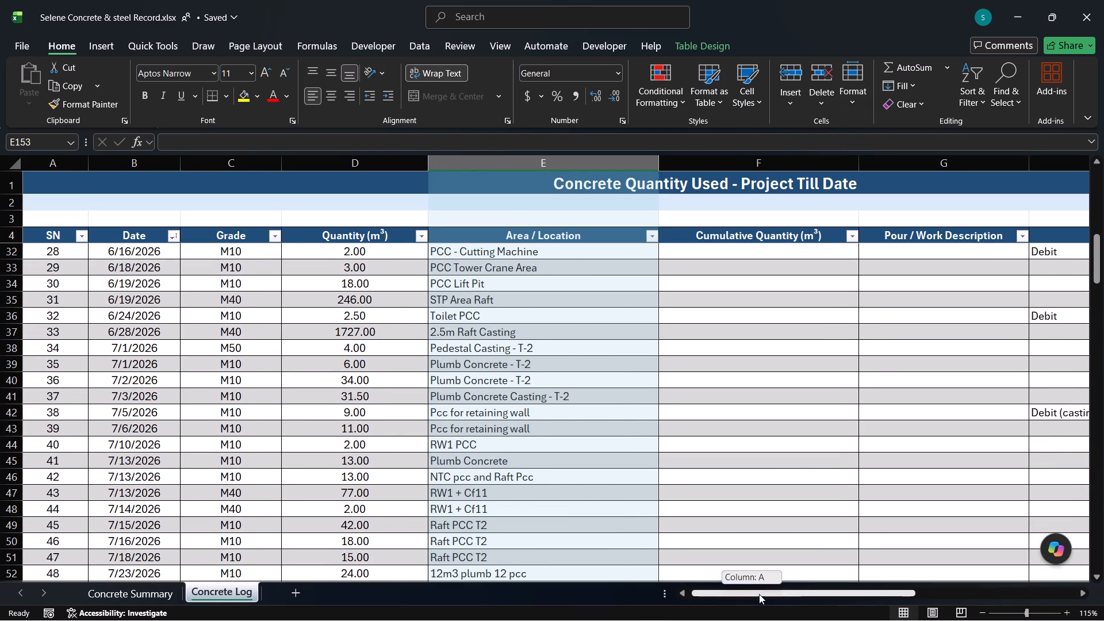
pyautogui.moveTo(759, 594); pyautogui.dragTo(669, 620)
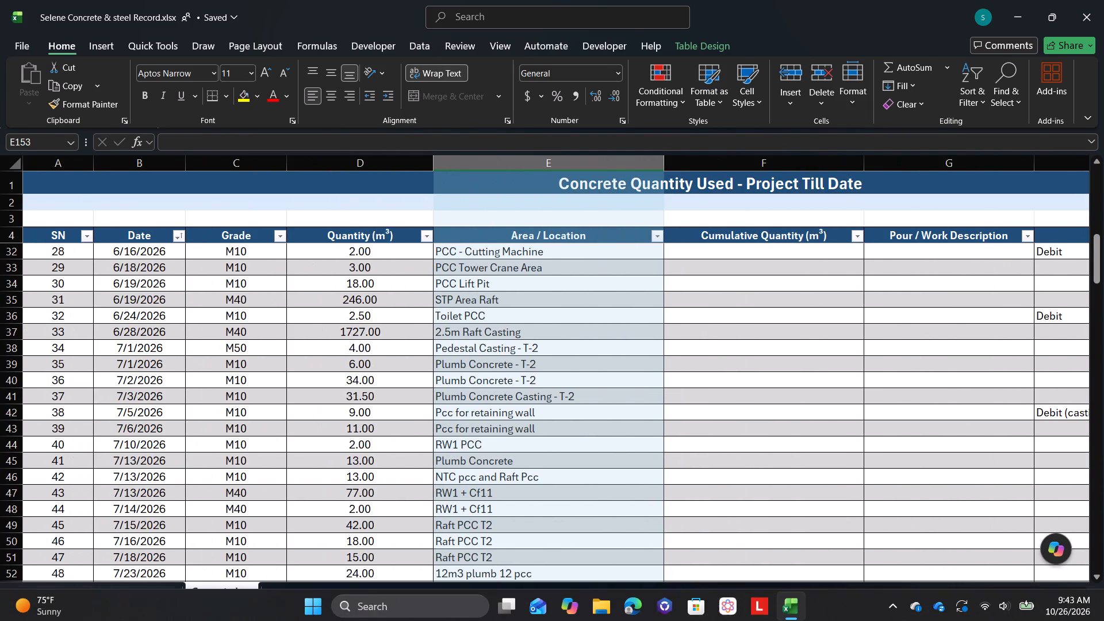
pyautogui.scroll(3, 529, 496)
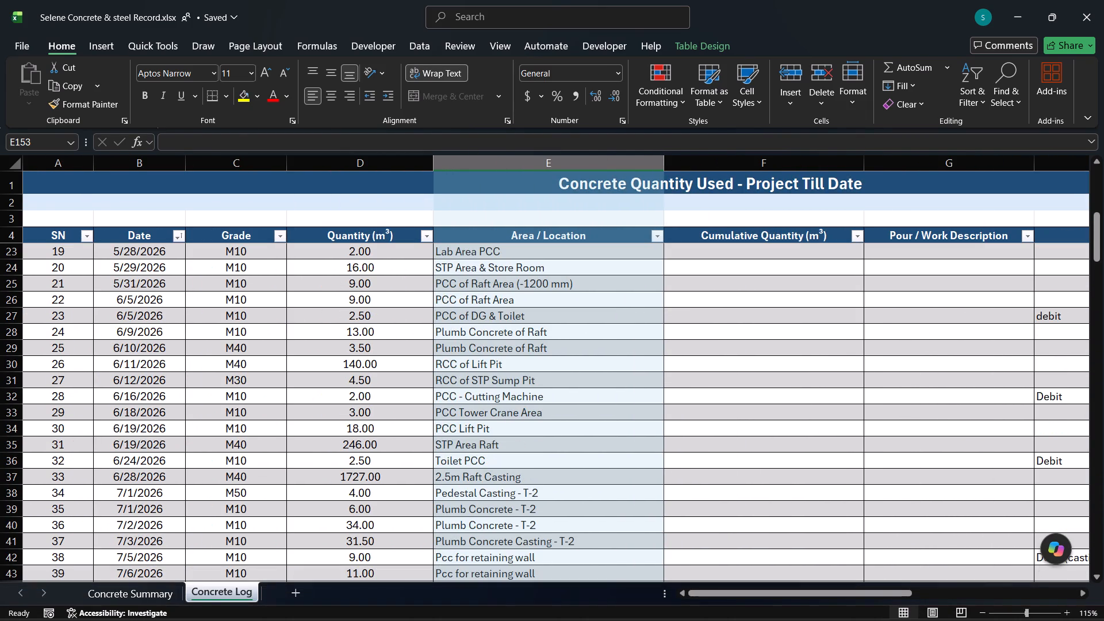
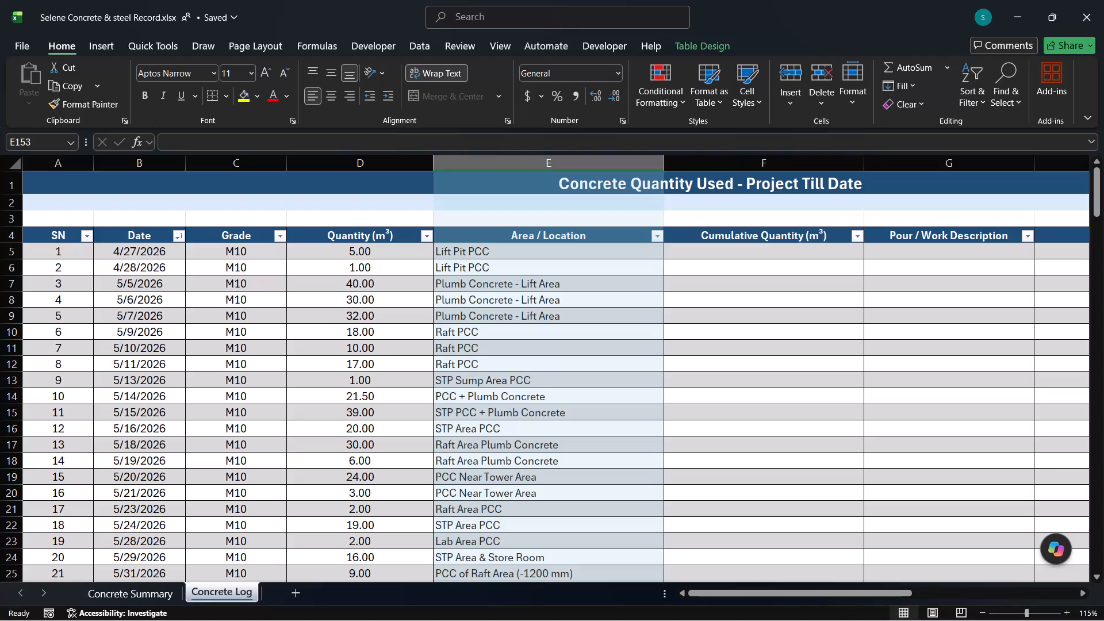
# Review the Concrete Log's Area / Location entries from the first pours down through the August pours.
pyautogui.scroll(6, 455, 461)
pyautogui.scroll(-13, 455, 461)
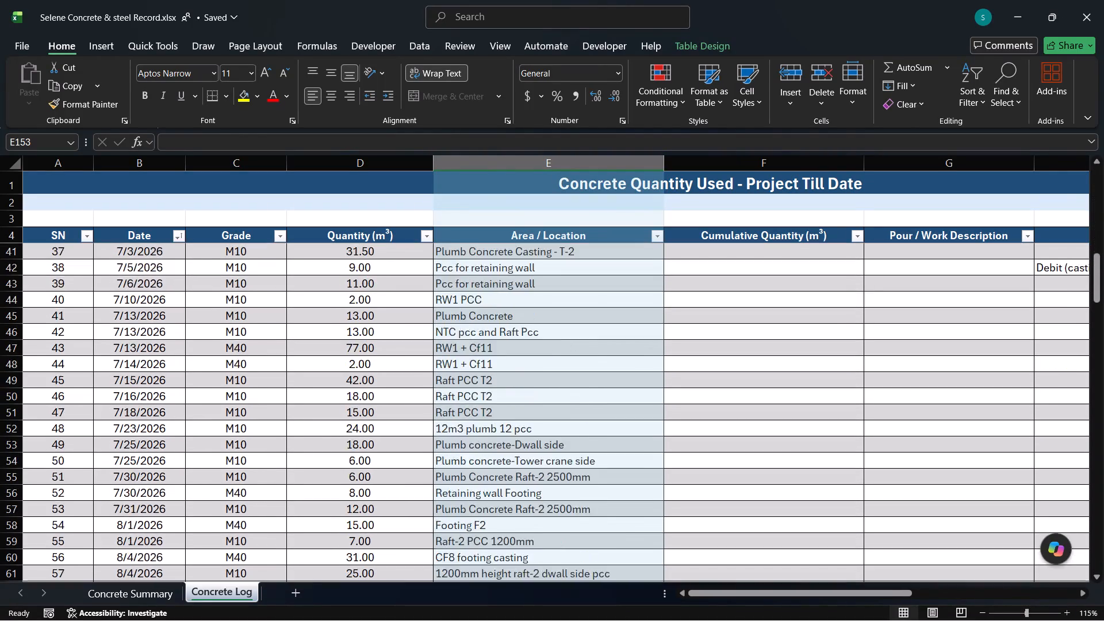
pyautogui.scroll(-5, 455, 461)
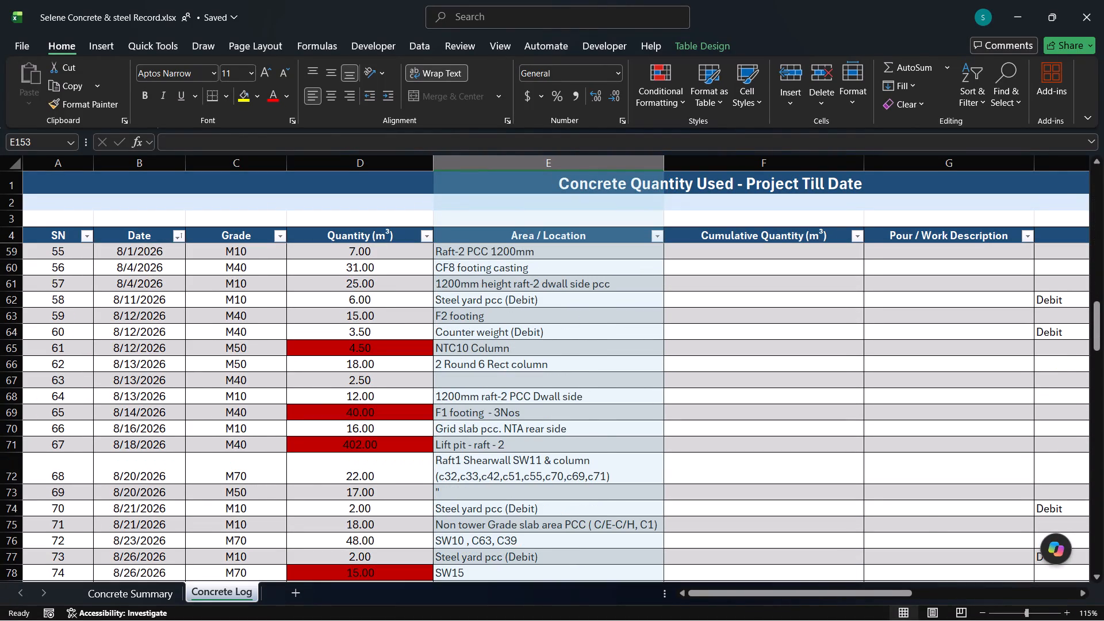
pyautogui.scroll(7, 455, 461)
# Examine the Concrete Summary's latest-pour line, grade-wise, month-wise and work-type quantities, checking the formulas behind the M50 and Oct 2026 figures.
pyautogui.click(155, 602)
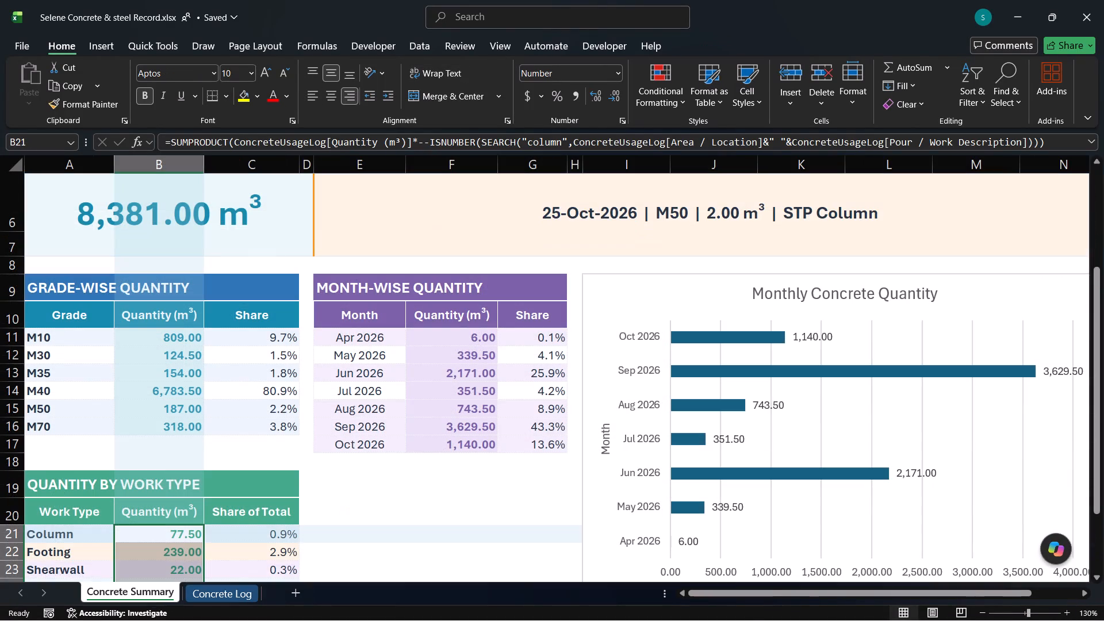
pyautogui.scroll(-2, 412, 527)
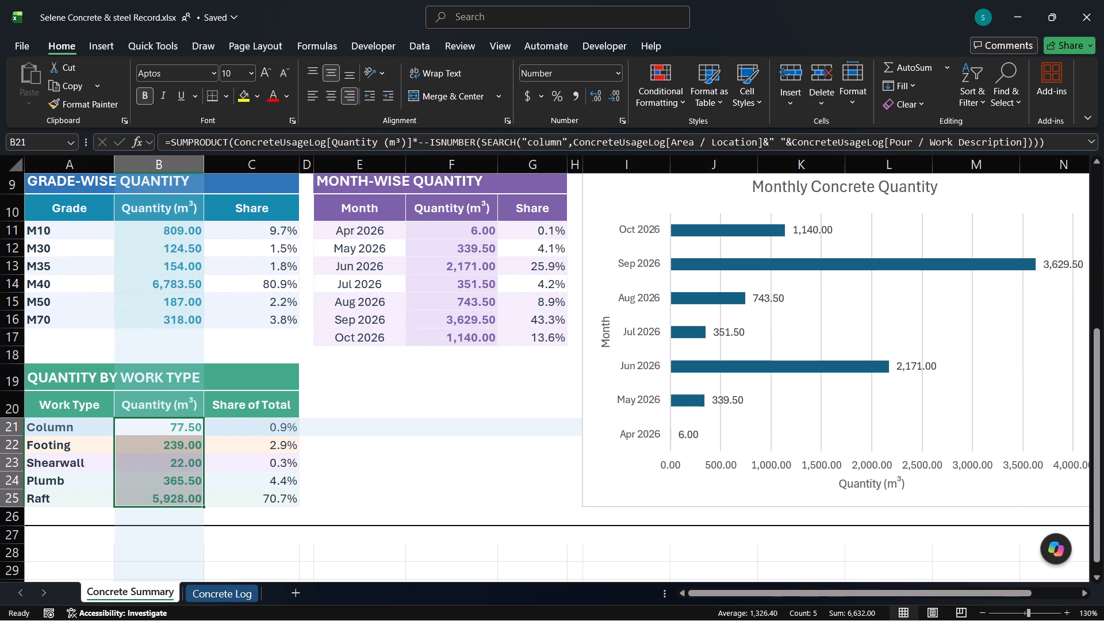
pyautogui.scroll(2, 411, 538)
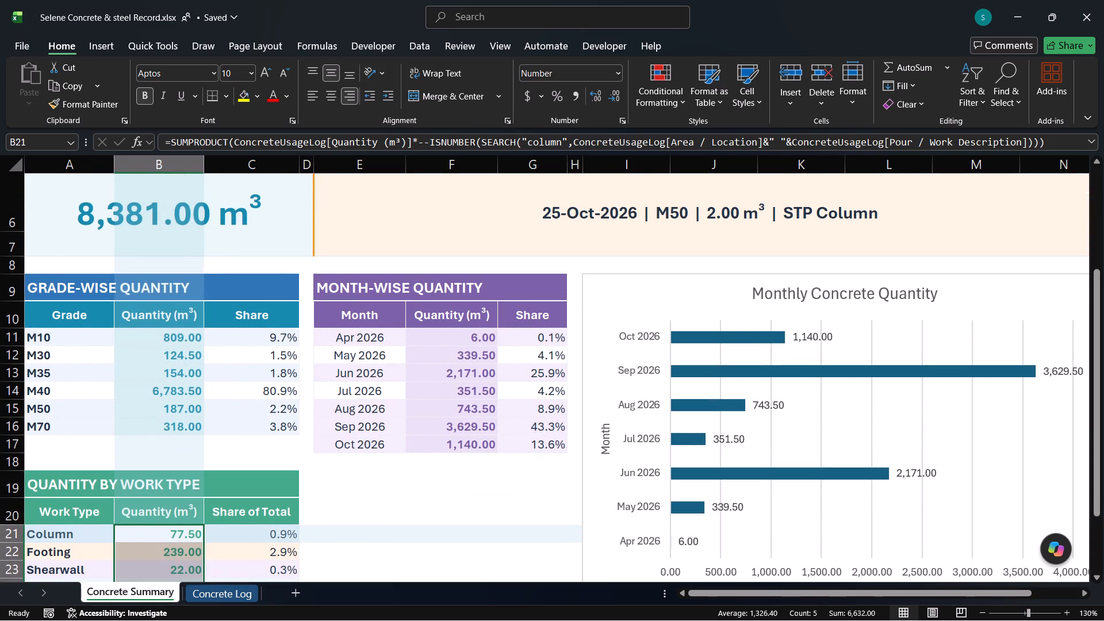
pyautogui.click(367, 248)
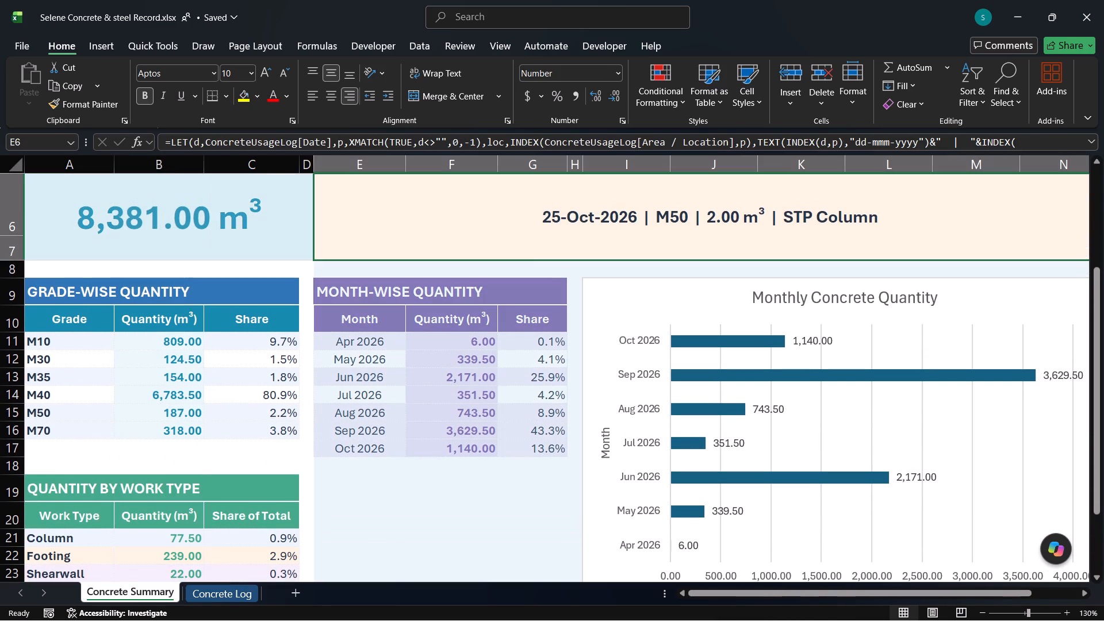
pyautogui.click(320, 313)
pyautogui.click(153, 410)
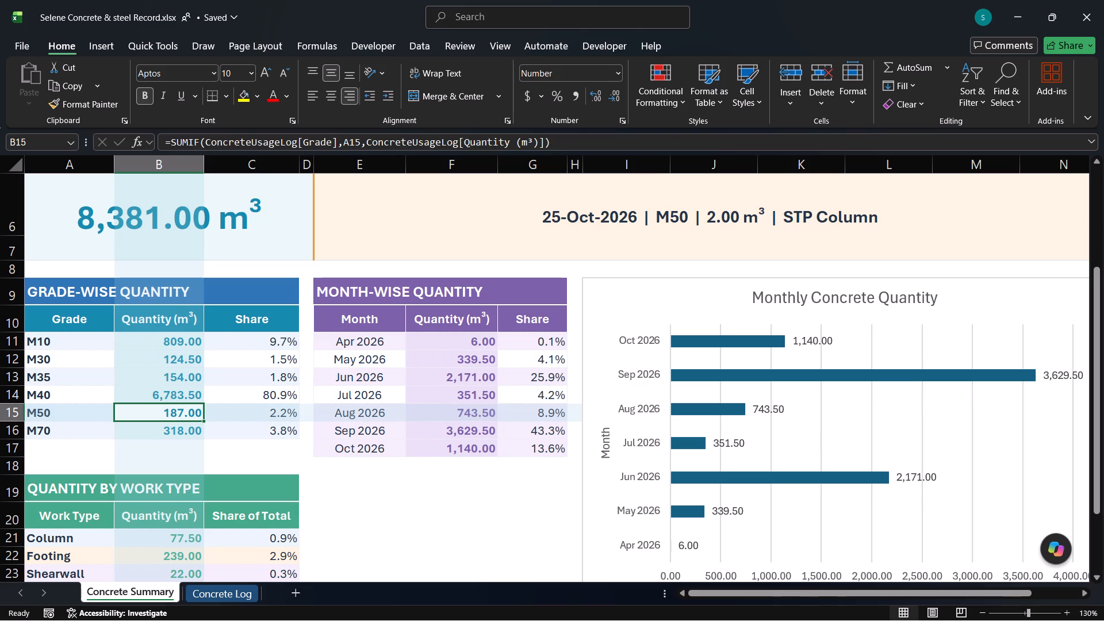
pyautogui.click(465, 451)
pyautogui.click(525, 499)
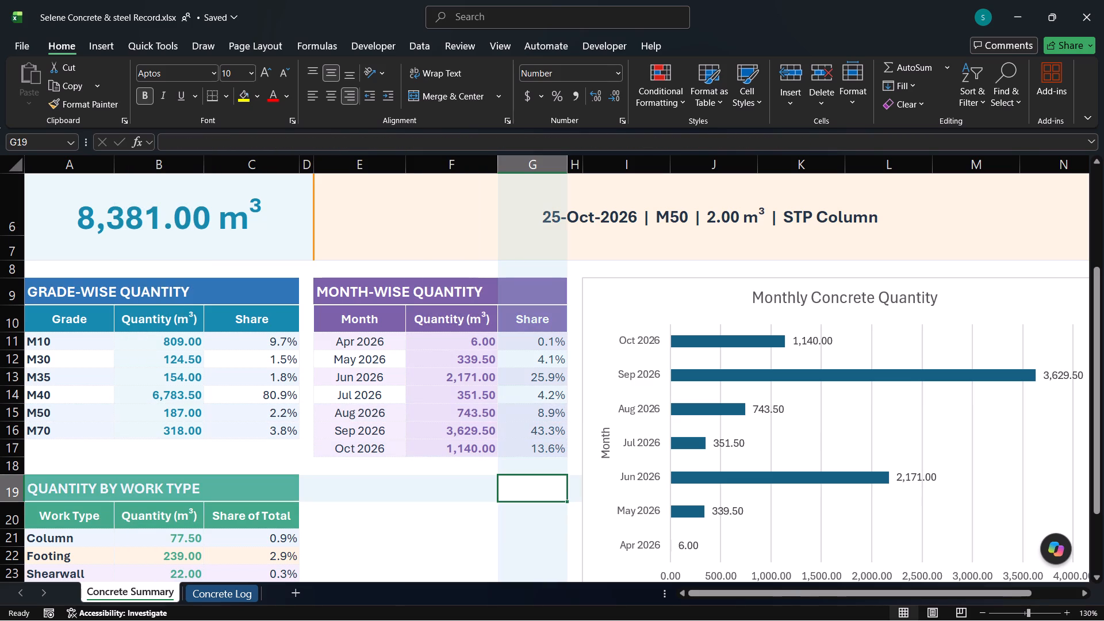
pyautogui.click(470, 453)
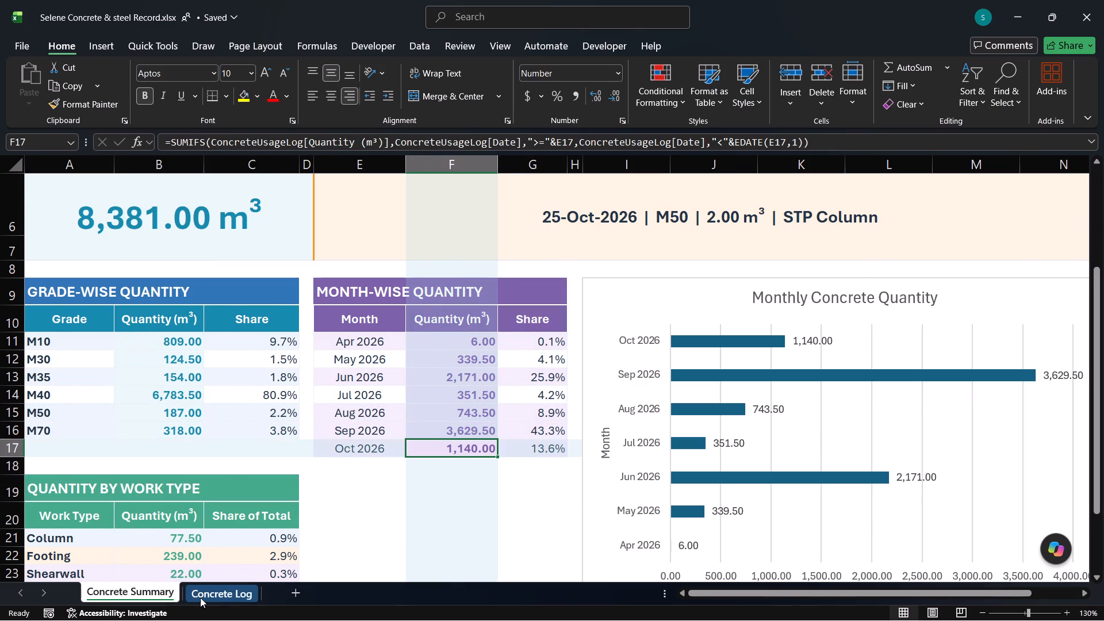
# Locate the October pours in the Concrete Log, from the first 10/1/2026 entry down to the Total row.
pyautogui.click(200, 597)
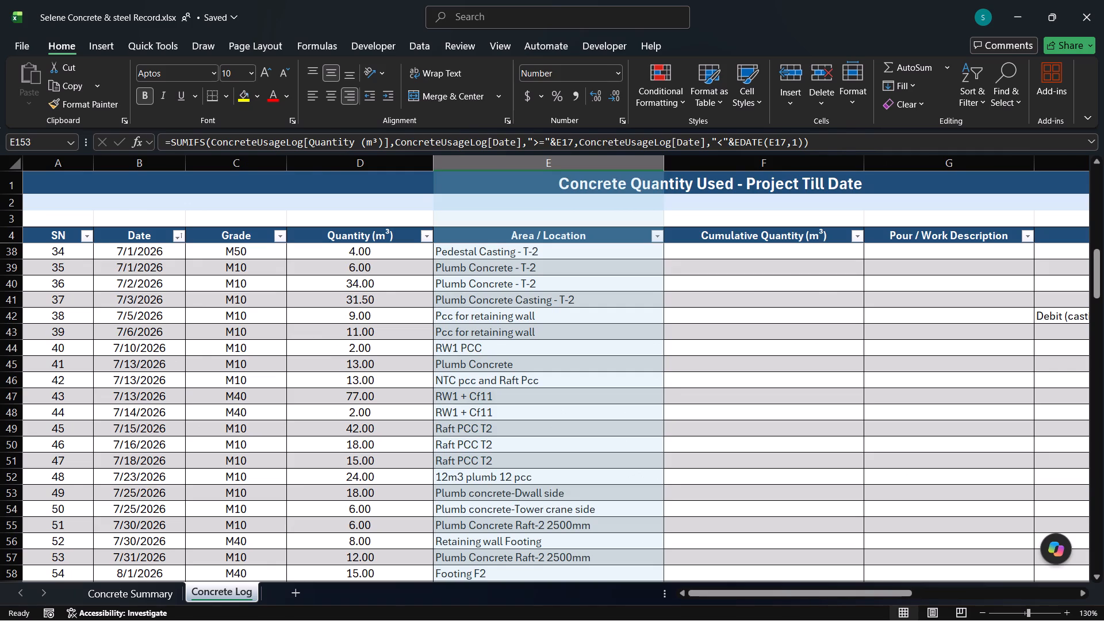
pyautogui.scroll(-10, 147, 353)
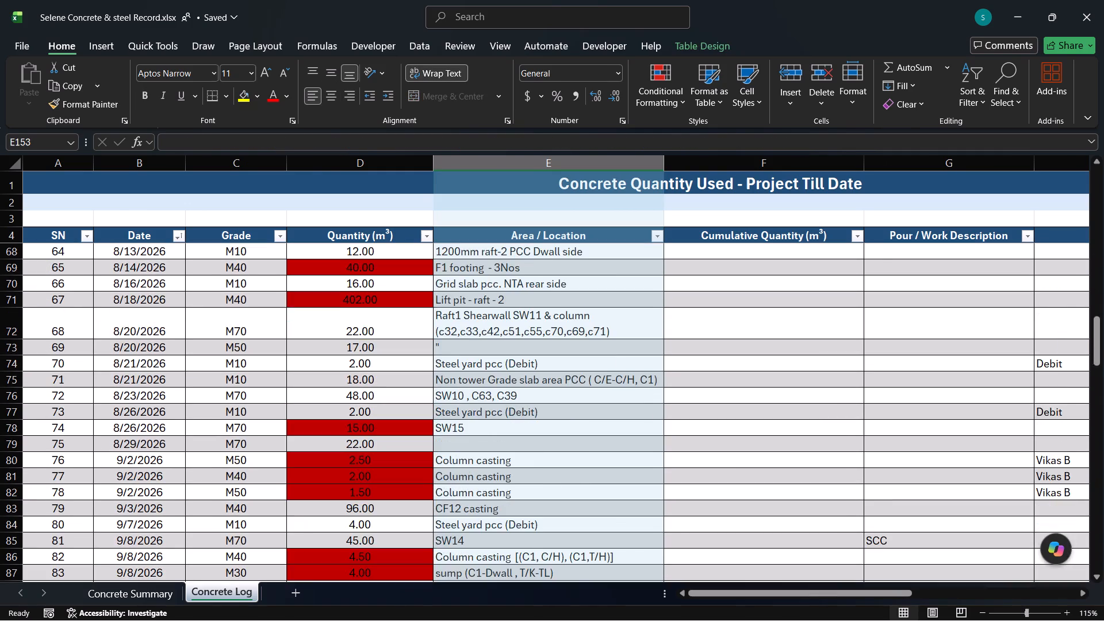
pyautogui.scroll(-14, 147, 352)
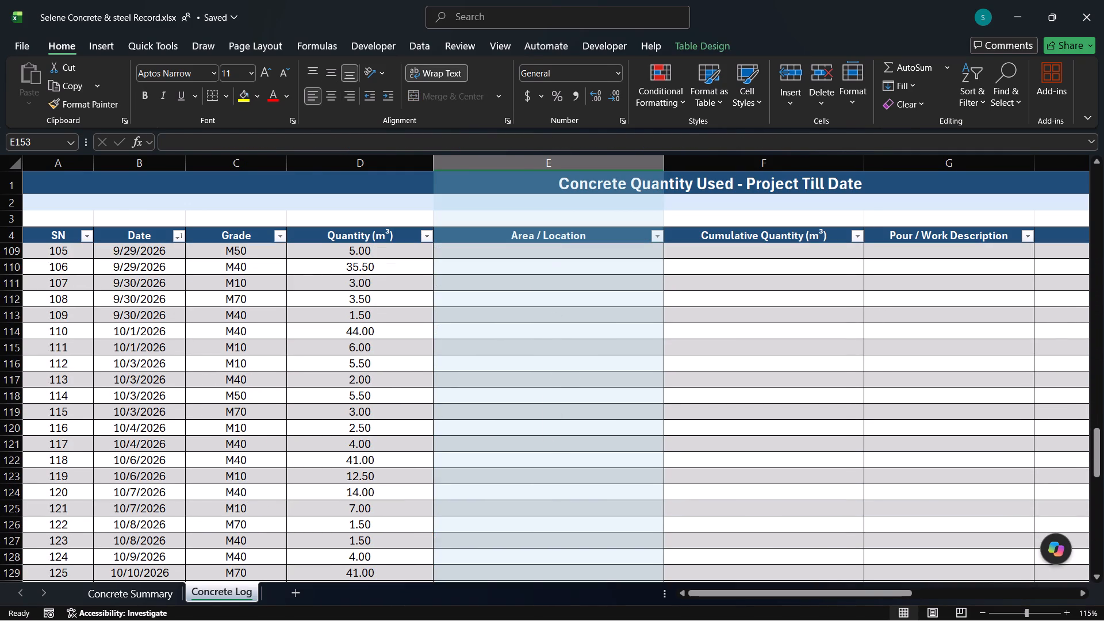
pyautogui.click(155, 335)
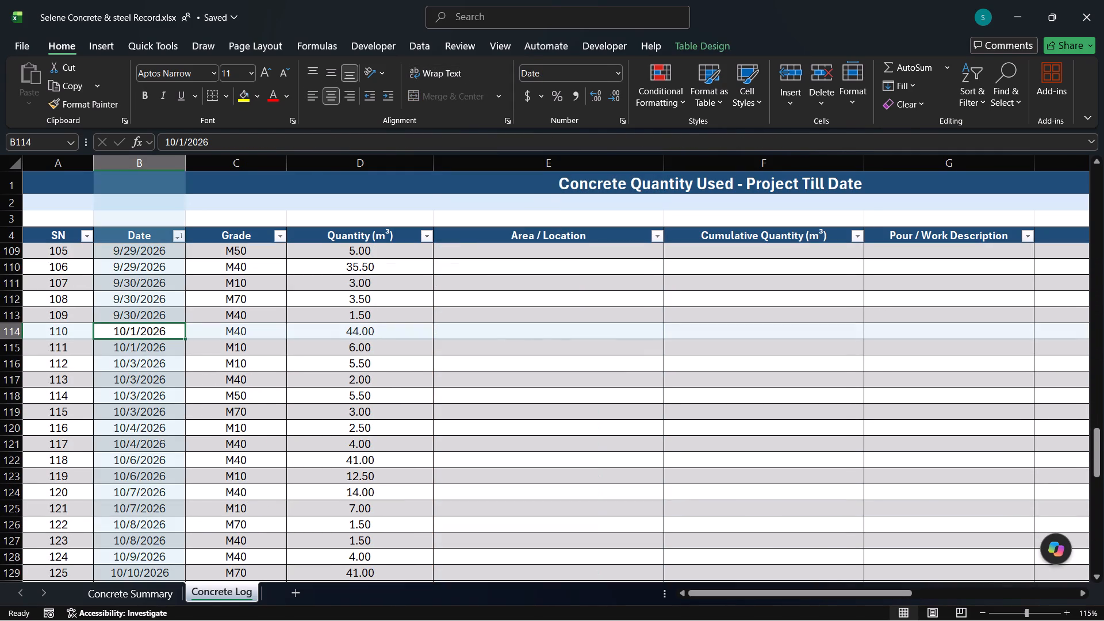
pyautogui.scroll(-14, 154, 377)
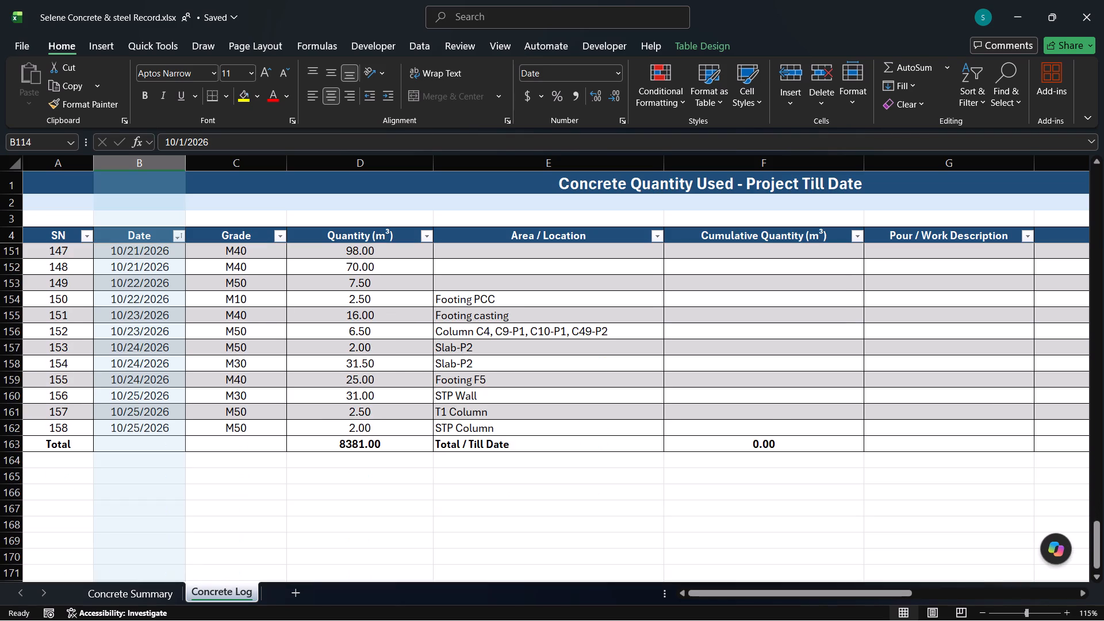
pyautogui.scroll(5, 313, 411)
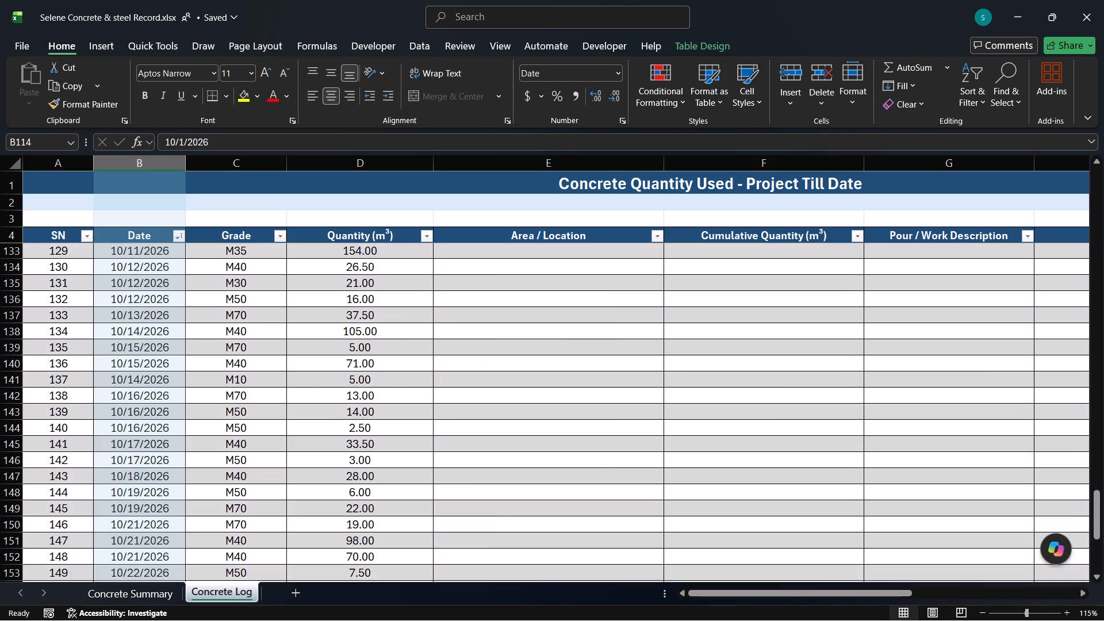
pyautogui.scroll(11, 313, 411)
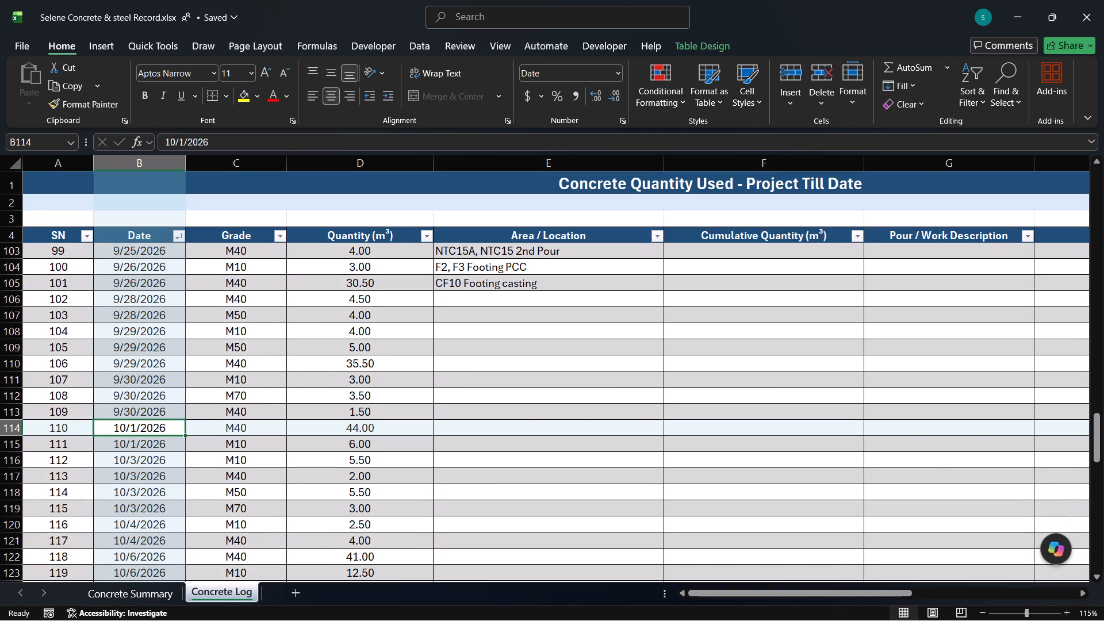
# Select the October quantities in the Concrete Log, from entry 110 through entry 158, to check their sum.
pyautogui.click(336, 429)
pyautogui.scroll(-8, 319, 480)
pyautogui.scroll(4, 319, 480)
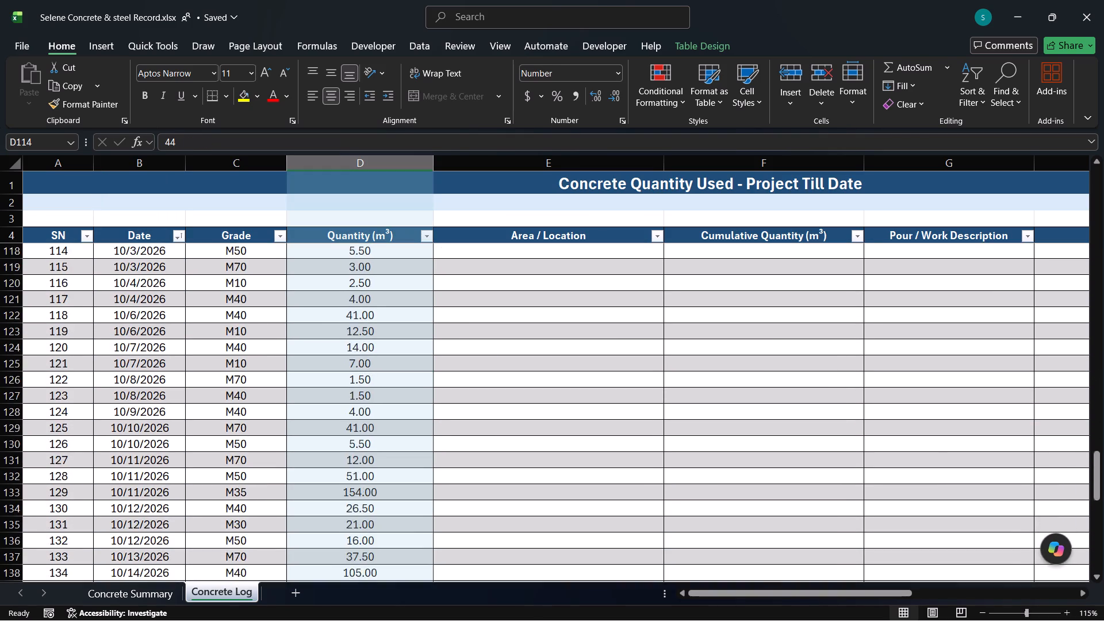
pyautogui.scroll(4, 319, 480)
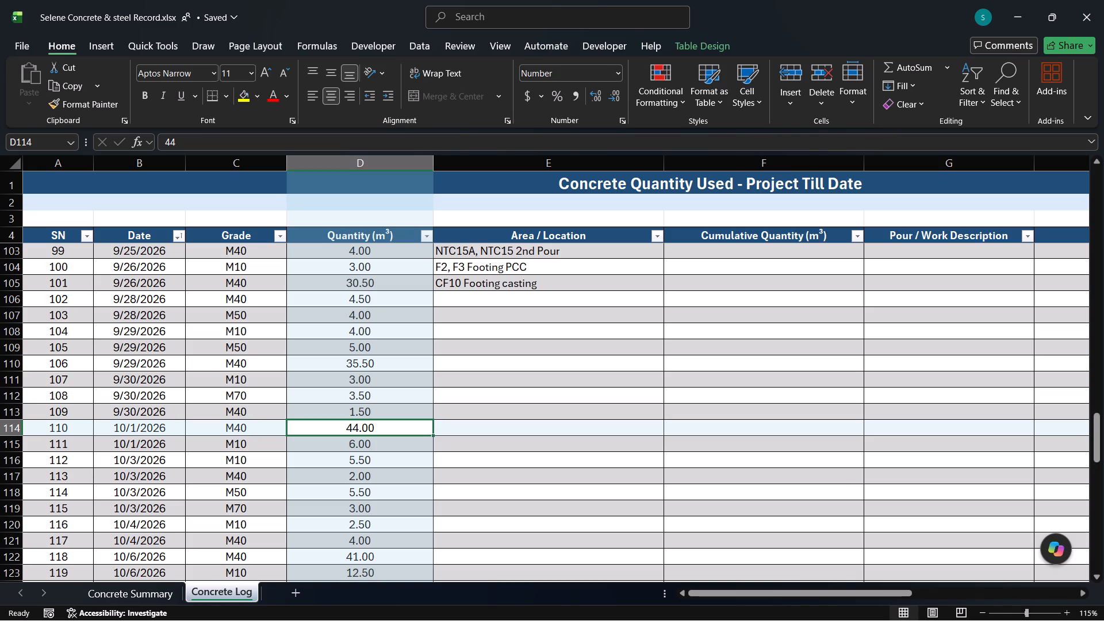
pyautogui.scroll(-18, 342, 467)
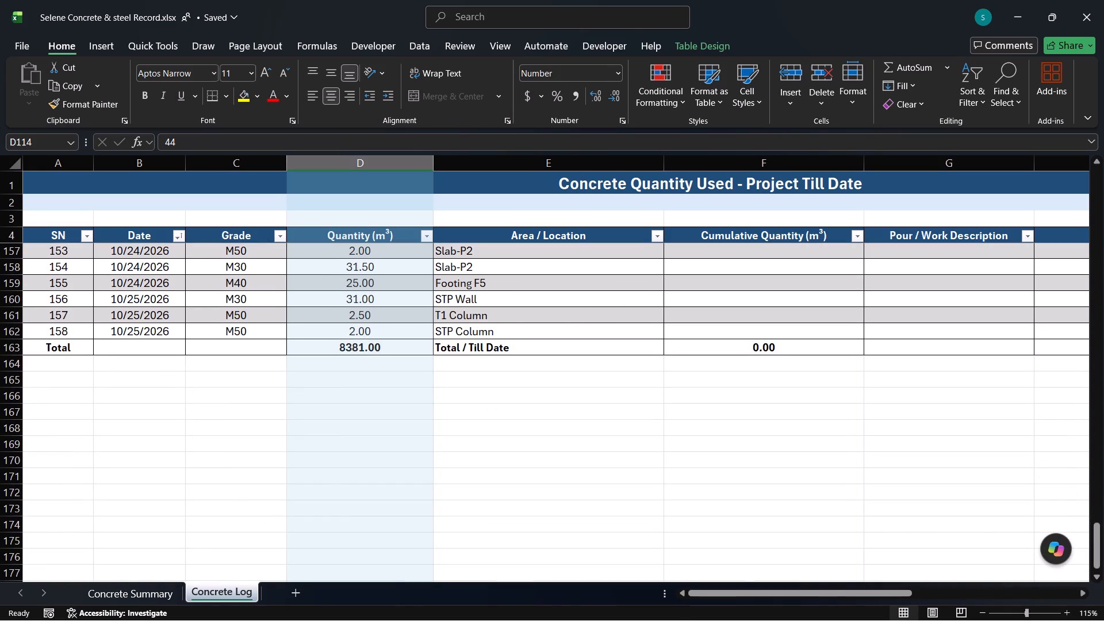
pyautogui.keyDown('shift'); pyautogui.click(356, 332); pyautogui.keyUp('shift')
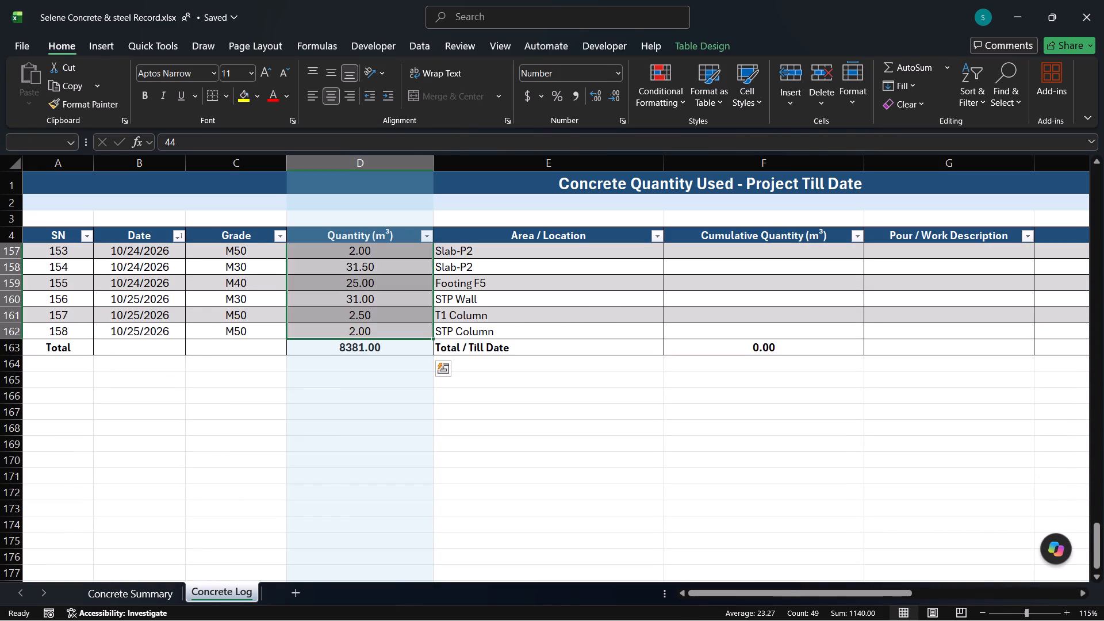
pyautogui.scroll(3, 367, 407)
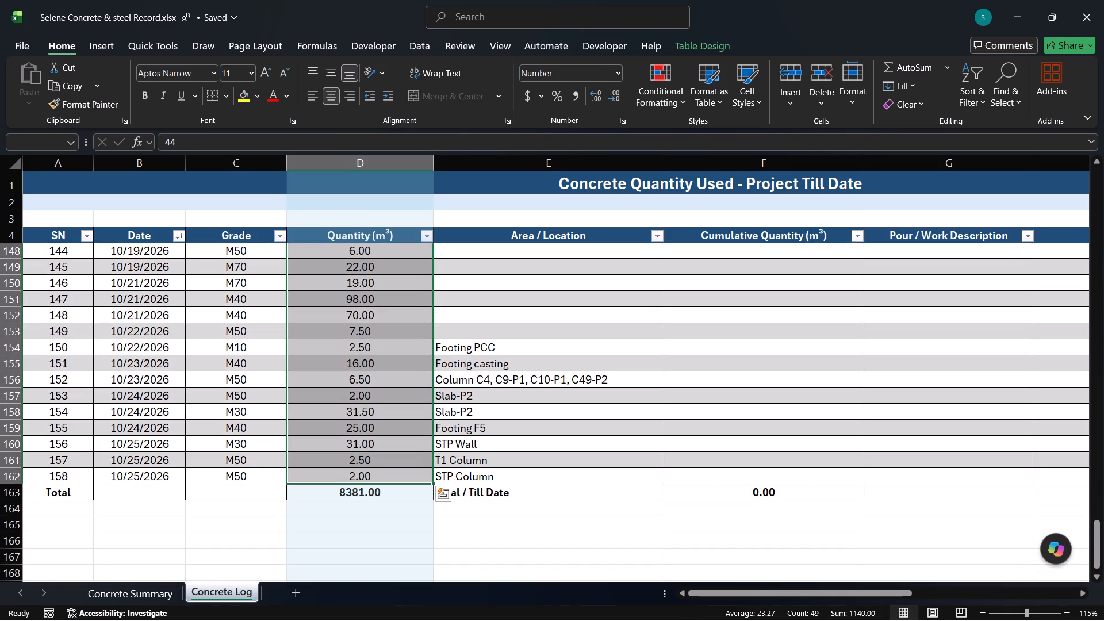
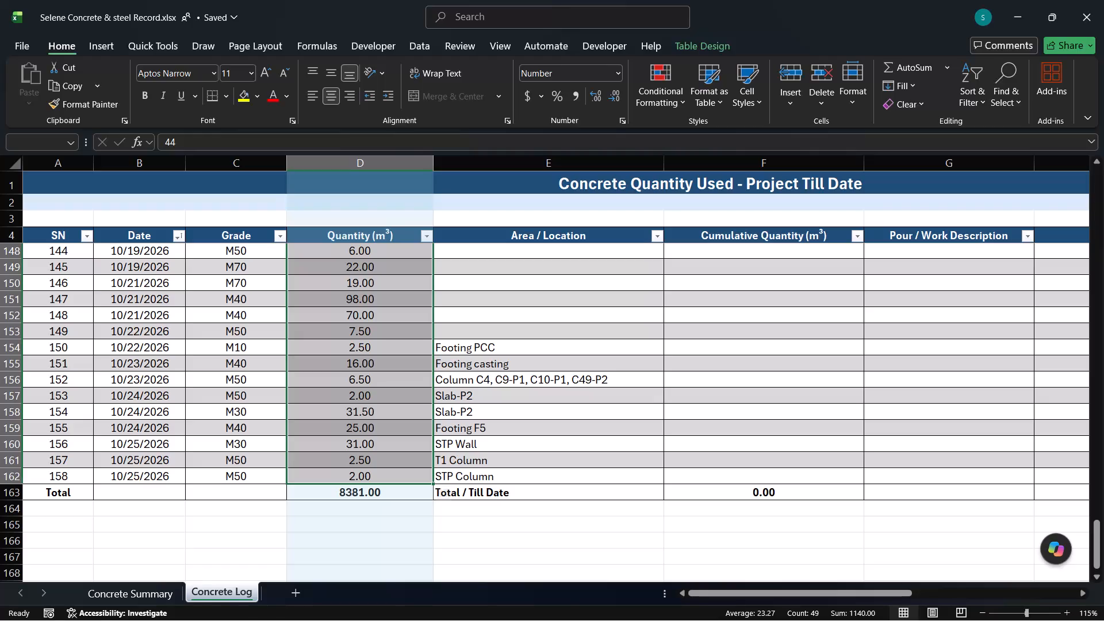
# Select the blank Area / Location cell of entry 147, the 98.00 m³ M40 pour dated 10/21/2026, in the Concrete Log.
pyautogui.scroll(1, 303, 427)
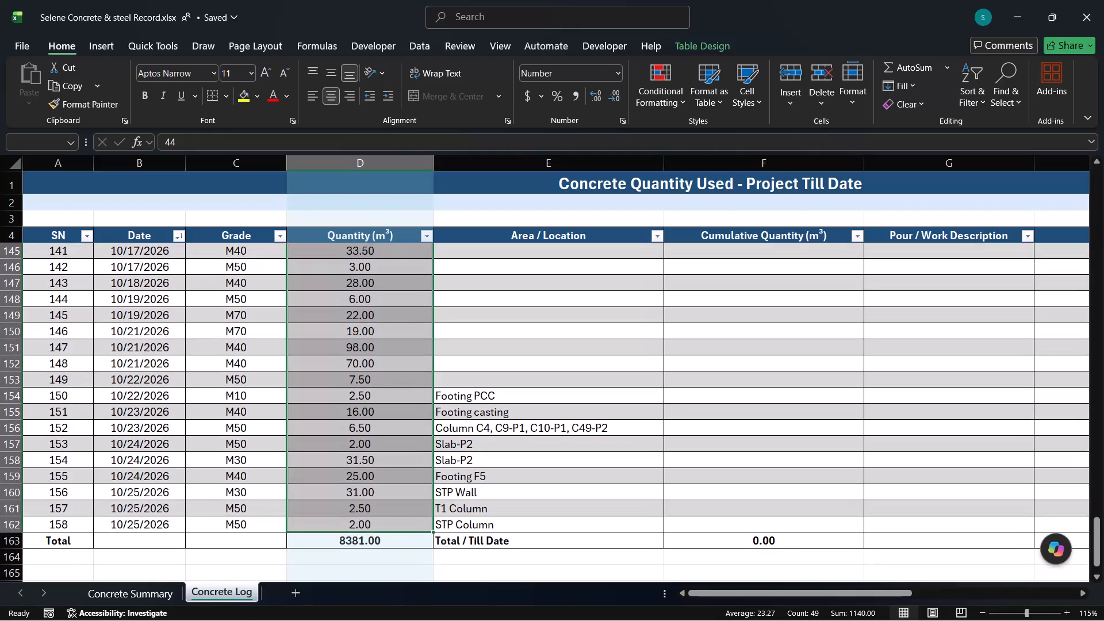
pyautogui.scroll(1, 390, 455)
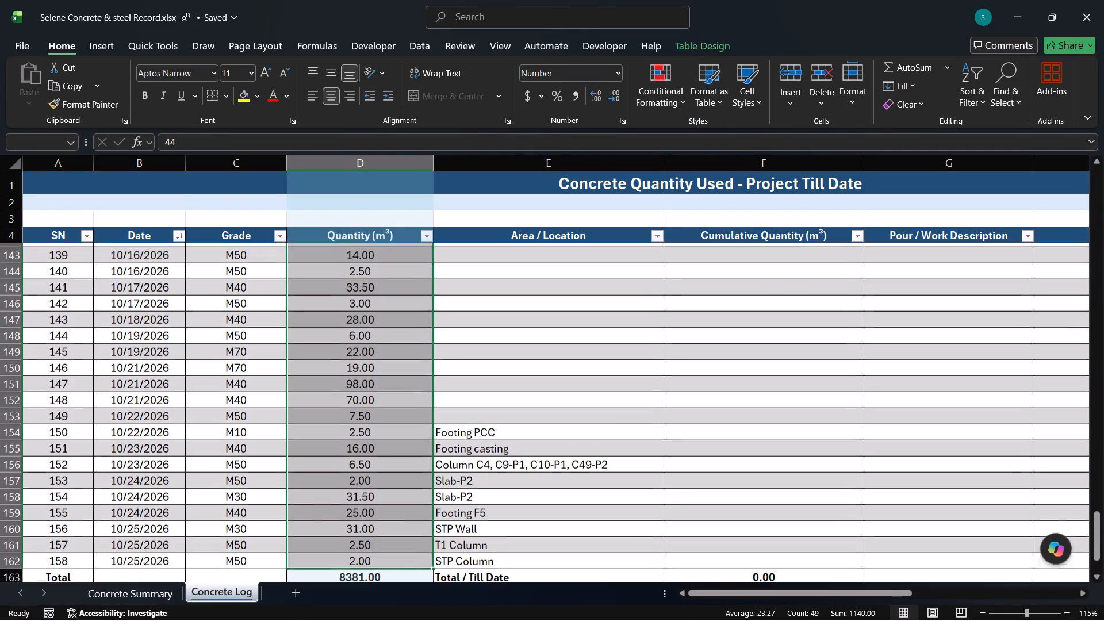
pyautogui.click(455, 413)
pyautogui.click(466, 396)
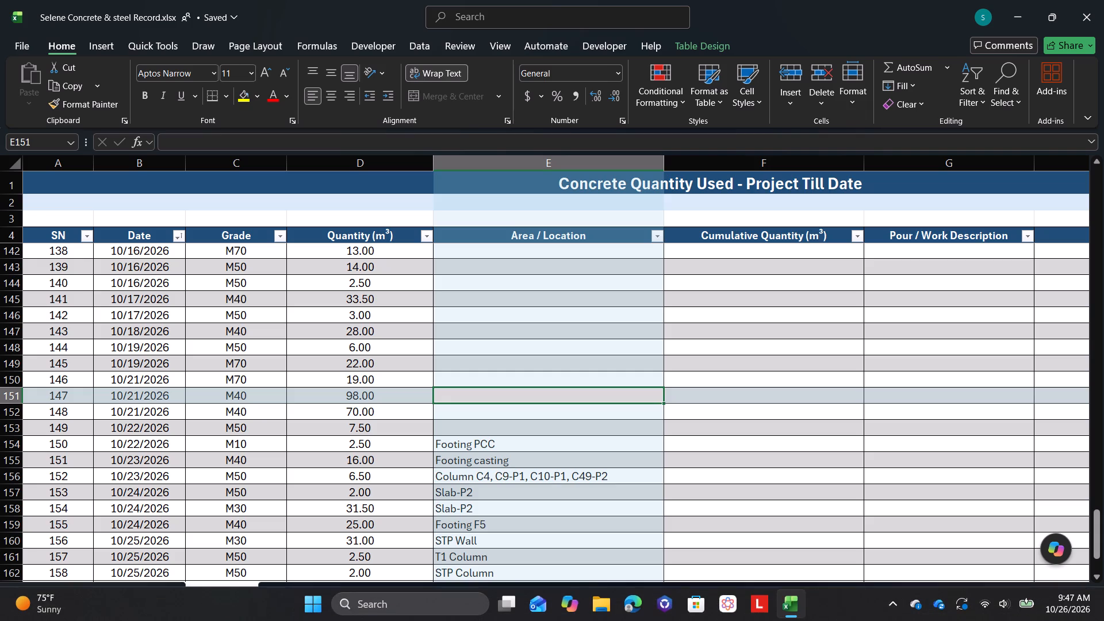
# Review the Concrete Summary's total, grade-wise, month-wise and work-type quantities, and return to the Concrete Log.
pyautogui.click(112, 595)
pyautogui.scroll(-3, 731, 468)
pyautogui.scroll(4, 730, 470)
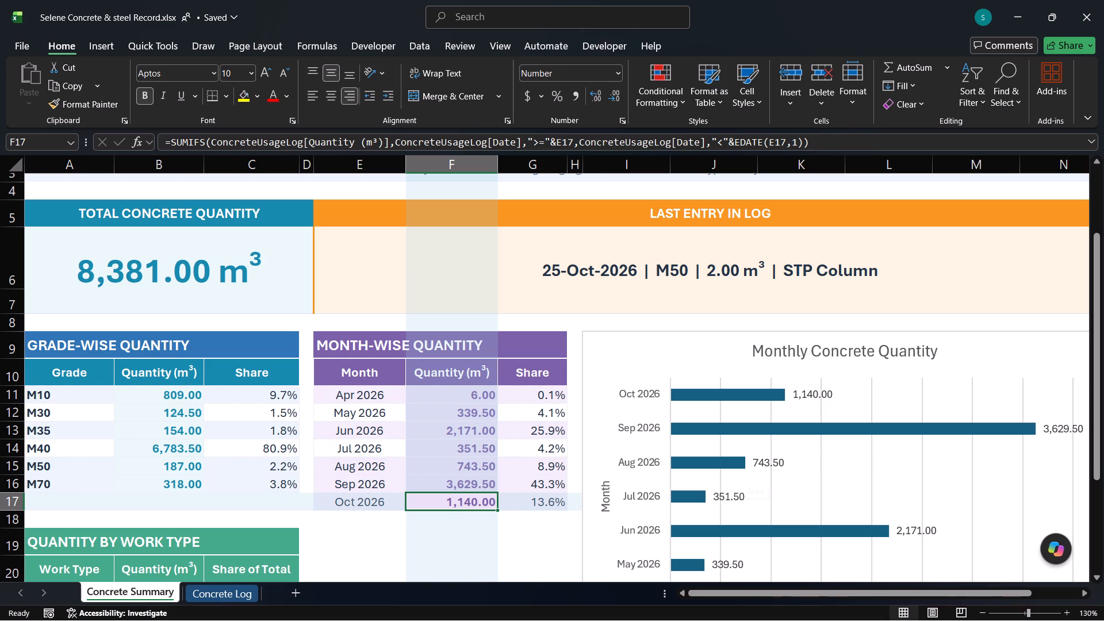
pyautogui.click(224, 593)
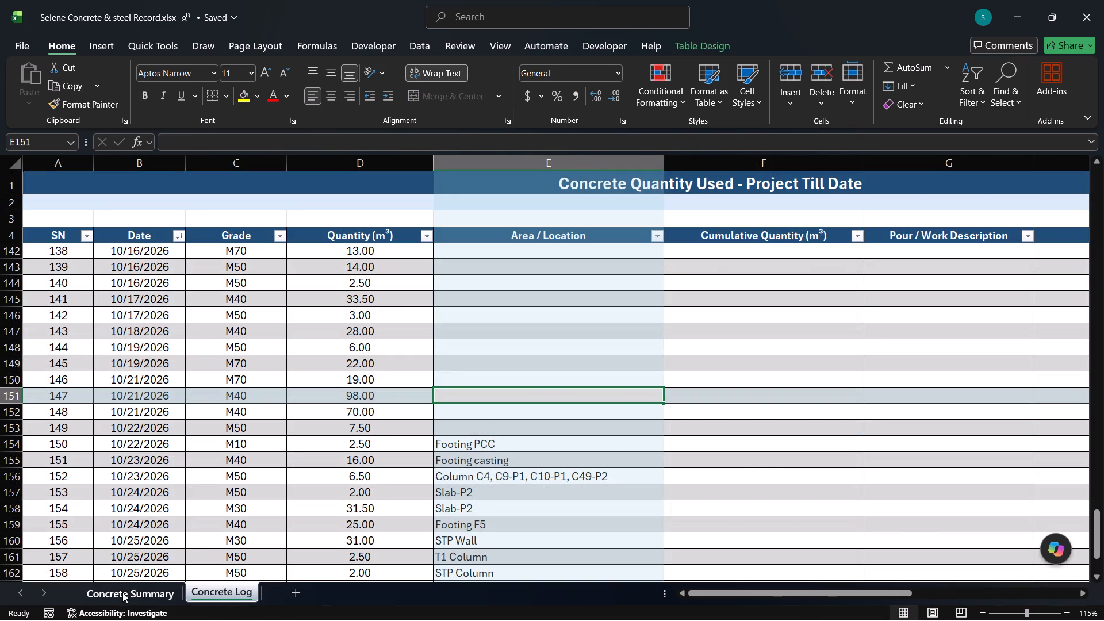
pyautogui.click(125, 593)
pyautogui.click(199, 591)
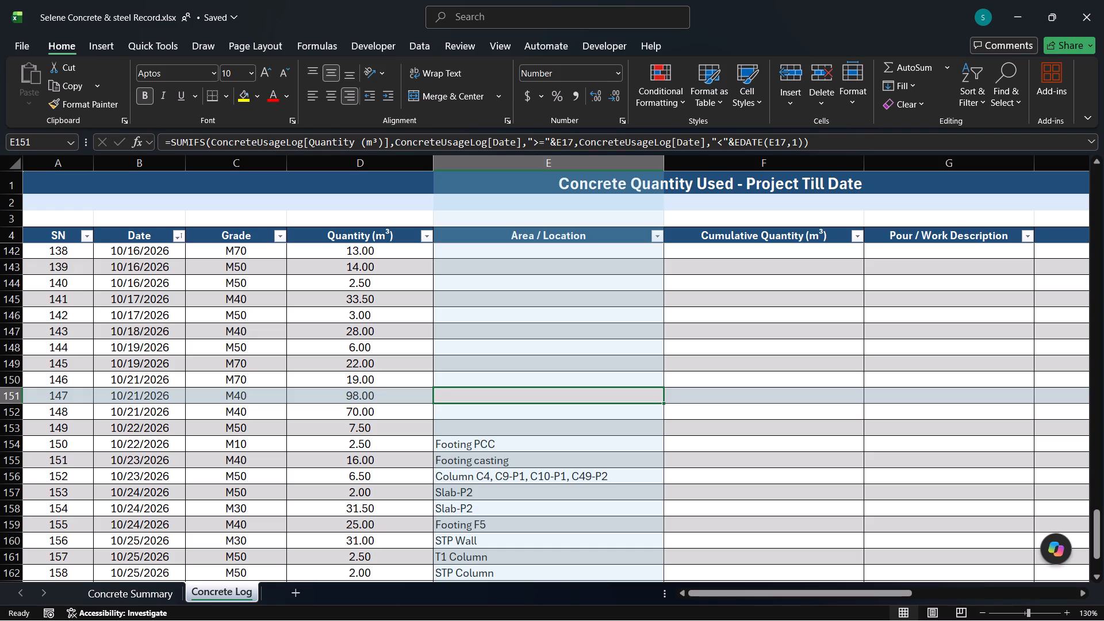
# Enter Compensatory Strip as the Area / Location of entry 147 in the Concrete Log.
pyautogui.write('Compensatory Strip')
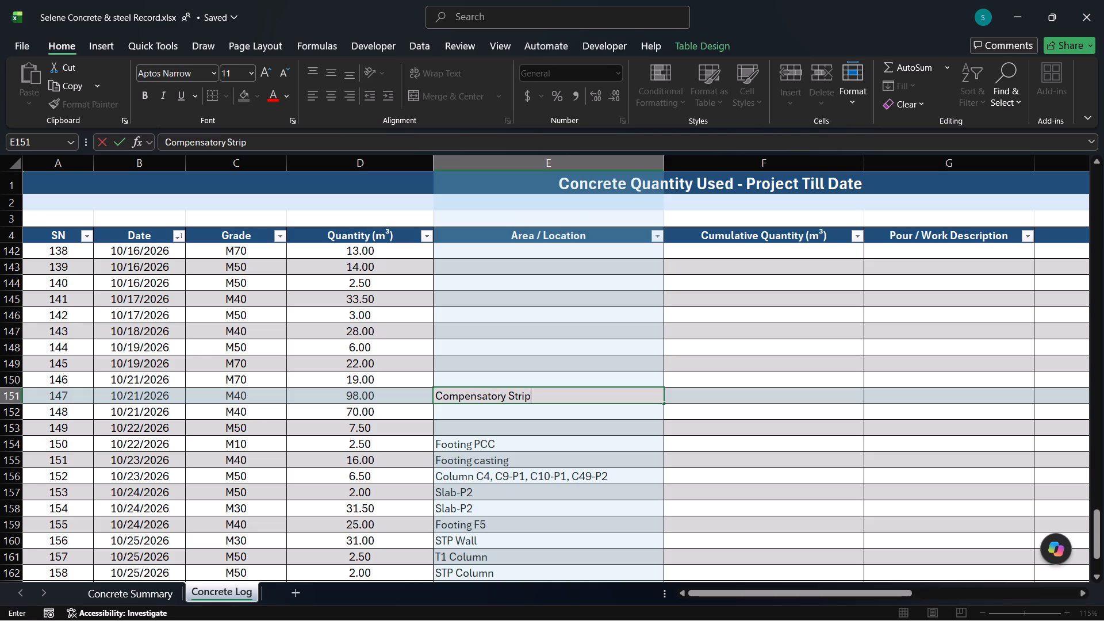
pyautogui.click(453, 412)
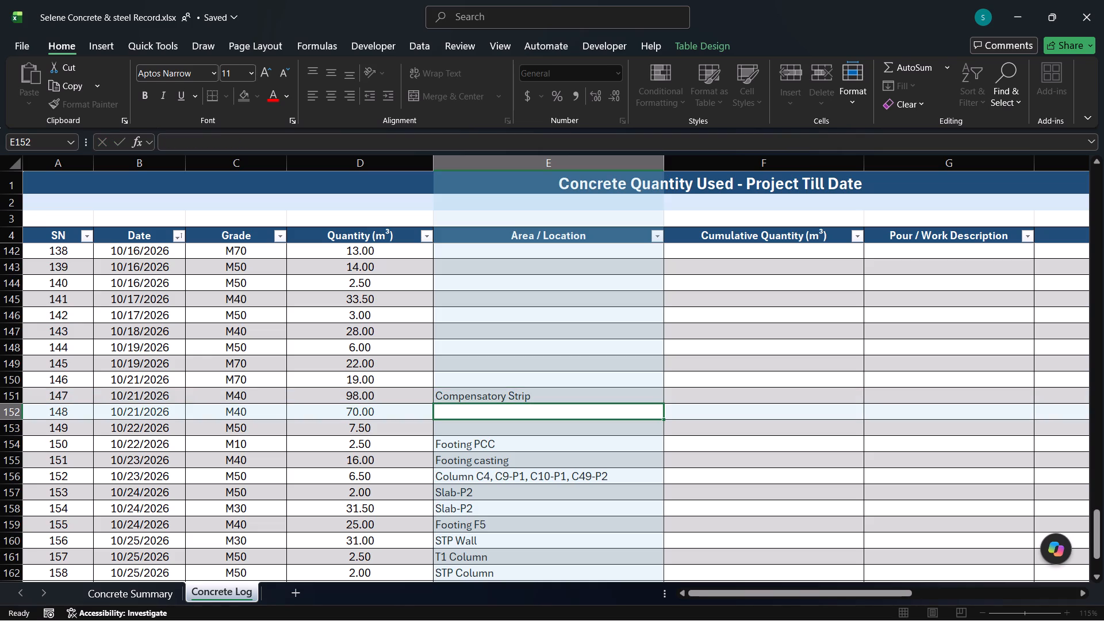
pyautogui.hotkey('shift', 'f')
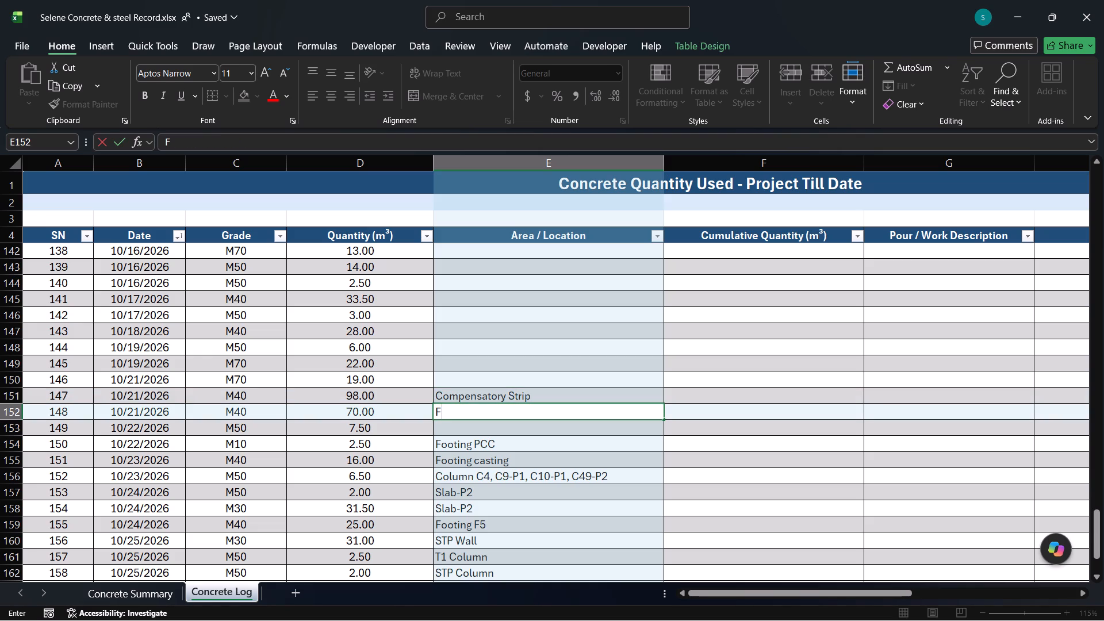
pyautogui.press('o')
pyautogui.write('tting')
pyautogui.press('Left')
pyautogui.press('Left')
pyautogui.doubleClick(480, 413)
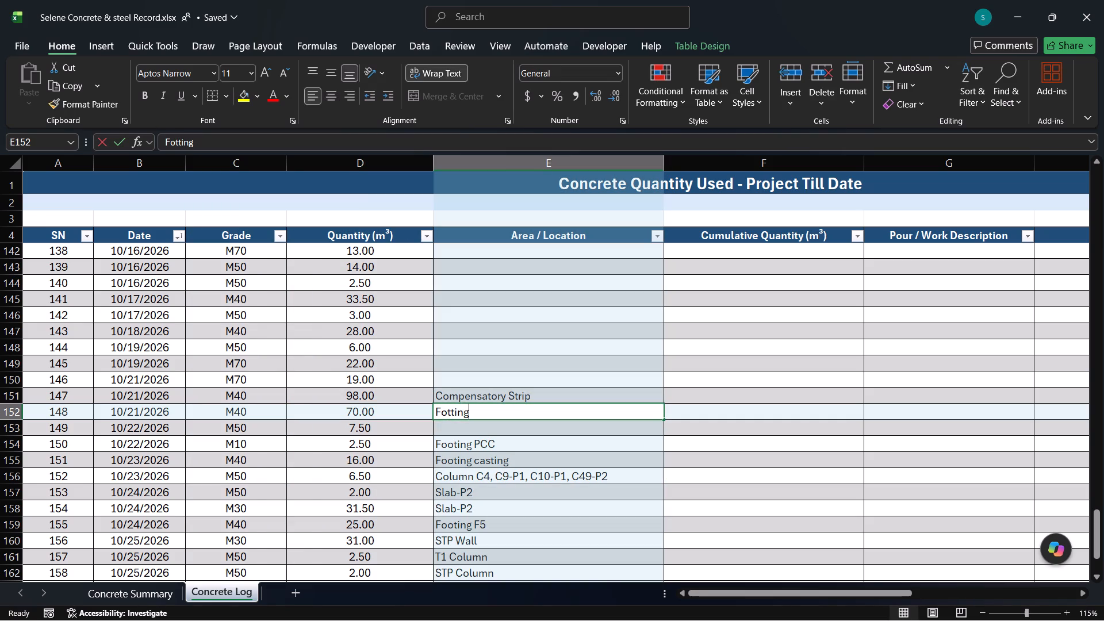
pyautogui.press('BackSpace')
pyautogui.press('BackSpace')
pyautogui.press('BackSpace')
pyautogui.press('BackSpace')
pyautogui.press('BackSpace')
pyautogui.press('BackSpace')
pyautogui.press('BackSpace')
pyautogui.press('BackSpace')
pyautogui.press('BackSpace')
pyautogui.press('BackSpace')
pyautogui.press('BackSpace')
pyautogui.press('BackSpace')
# Enter NTA Footing as the Area / Location of entry 148 in the Concrete Log and save the workbook.
pyautogui.write('NTA')
pyautogui.press('space')
pyautogui.write('Footing')
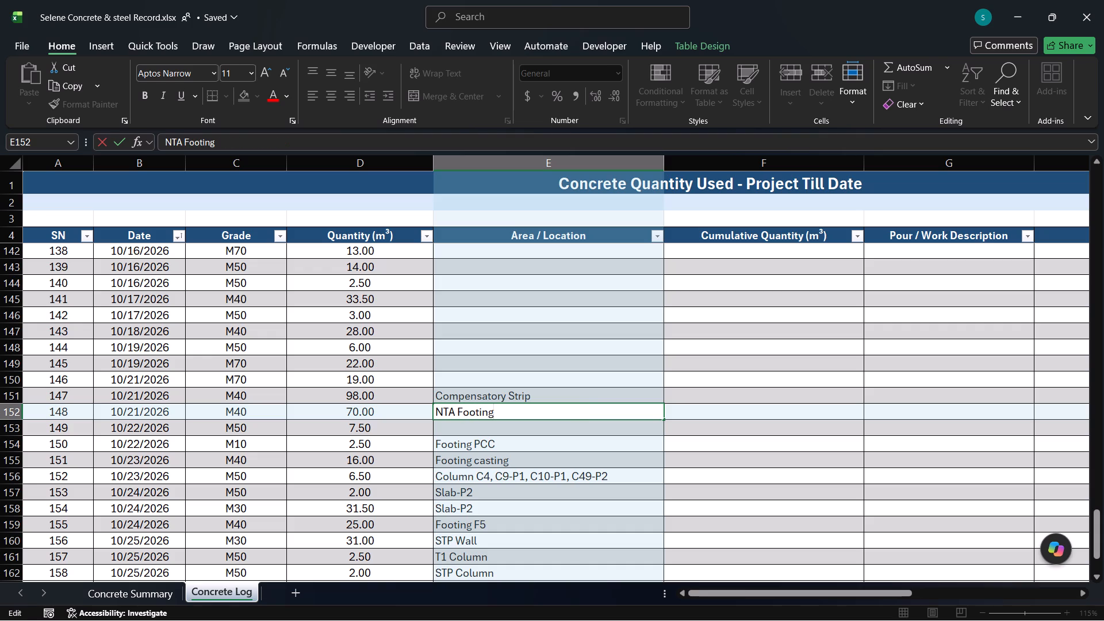
pyautogui.hotkey('ctrl', 's')
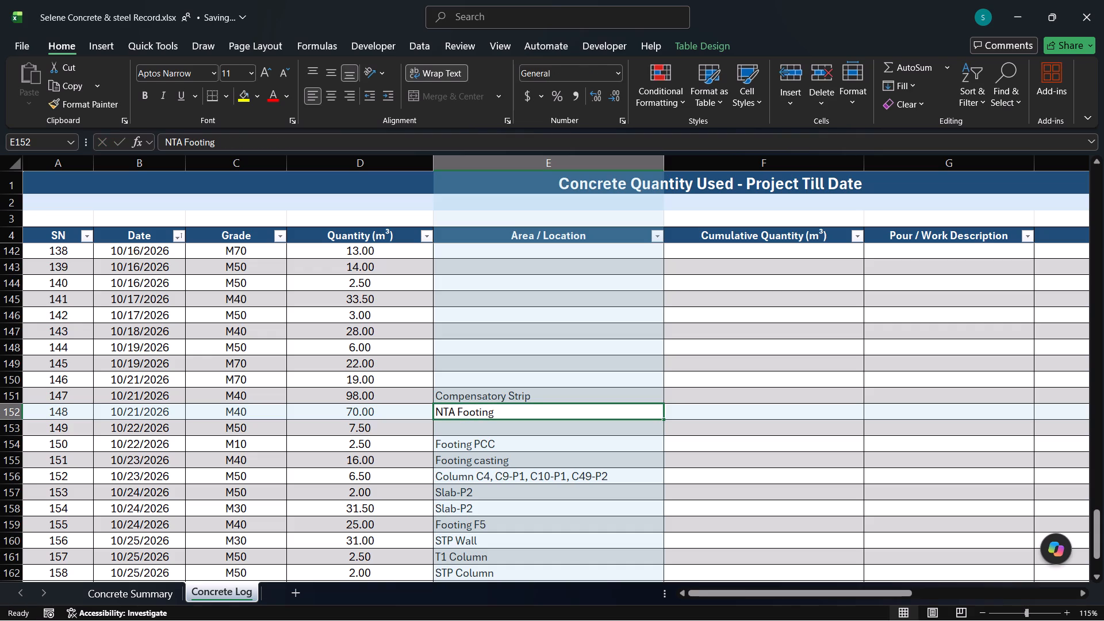
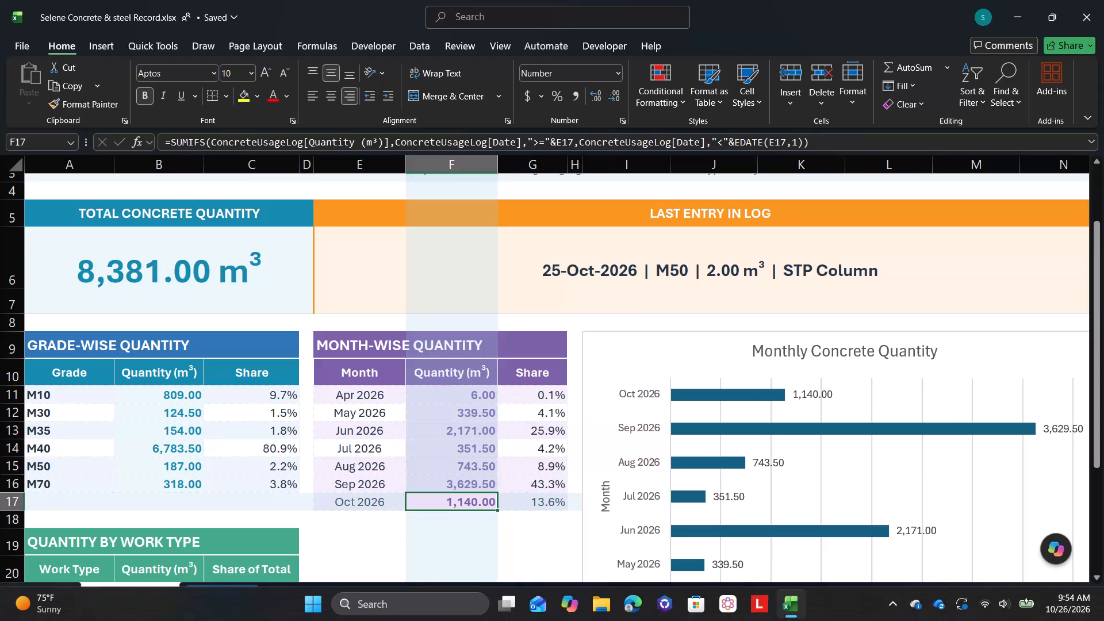
# Return to the Concrete Log and enter SW12 as the Area / Location of entry 146, the 19.00 m³ M70 pour.
pyautogui.click(238, 596)
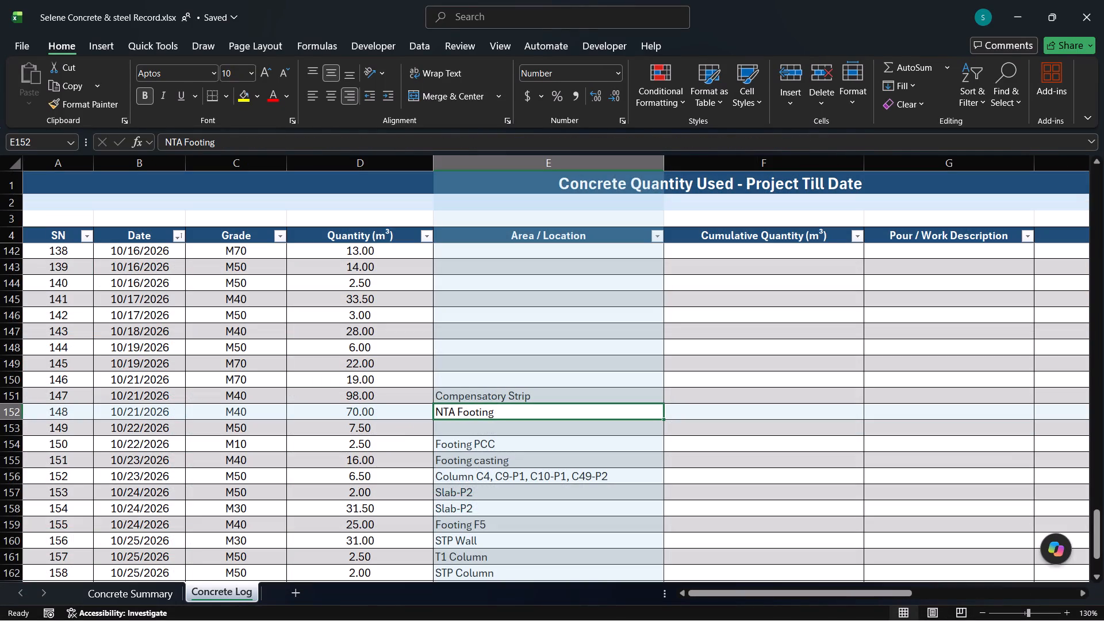
pyautogui.click(478, 378)
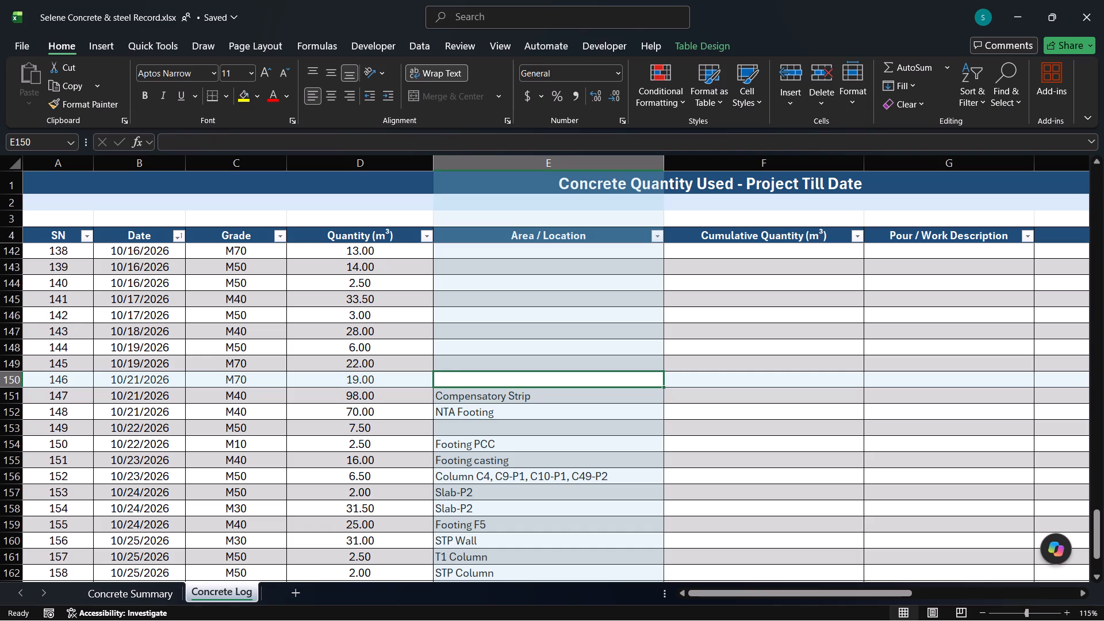
pyautogui.hotkey('shift', 's')
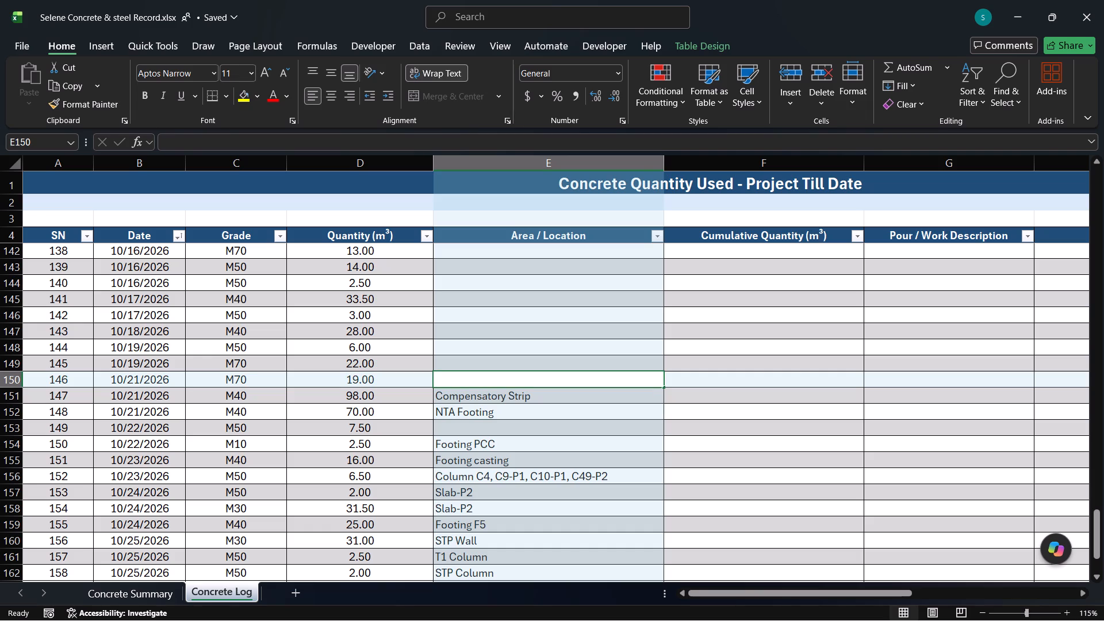
pyautogui.hotkey('shift', 'w')
pyautogui.write('!@')
pyautogui.press('BackSpace')
pyautogui.press('BackSpace')
pyautogui.write('12')
pyautogui.press('Left')
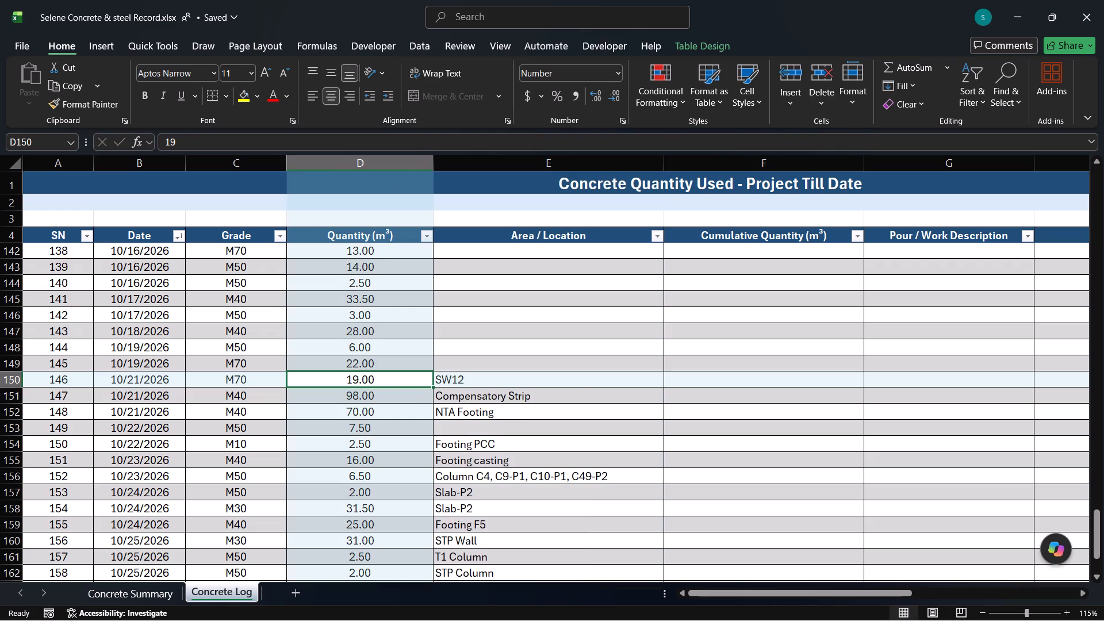
# Extend the Area / Location of entry 146 to read Shear Wall - SW12.
pyautogui.click(478, 378)
pyautogui.doubleClick(478, 378)
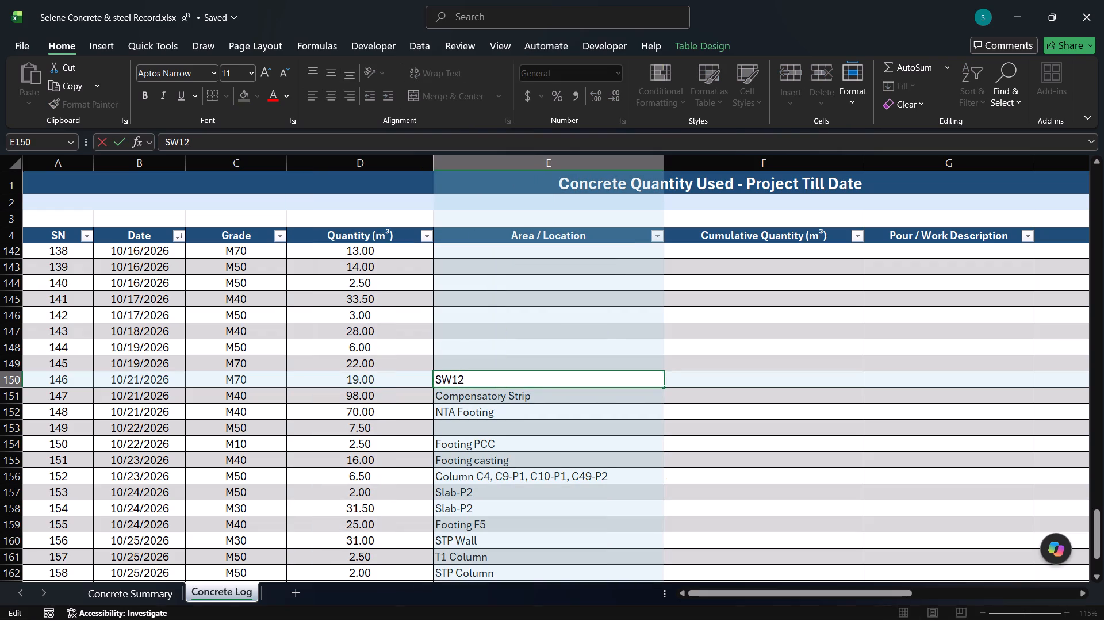
pyautogui.press('Left')
pyautogui.press('Left')
pyautogui.press('Left')
pyautogui.write('Shear')
pyautogui.press('space')
pyautogui.write('Wa')
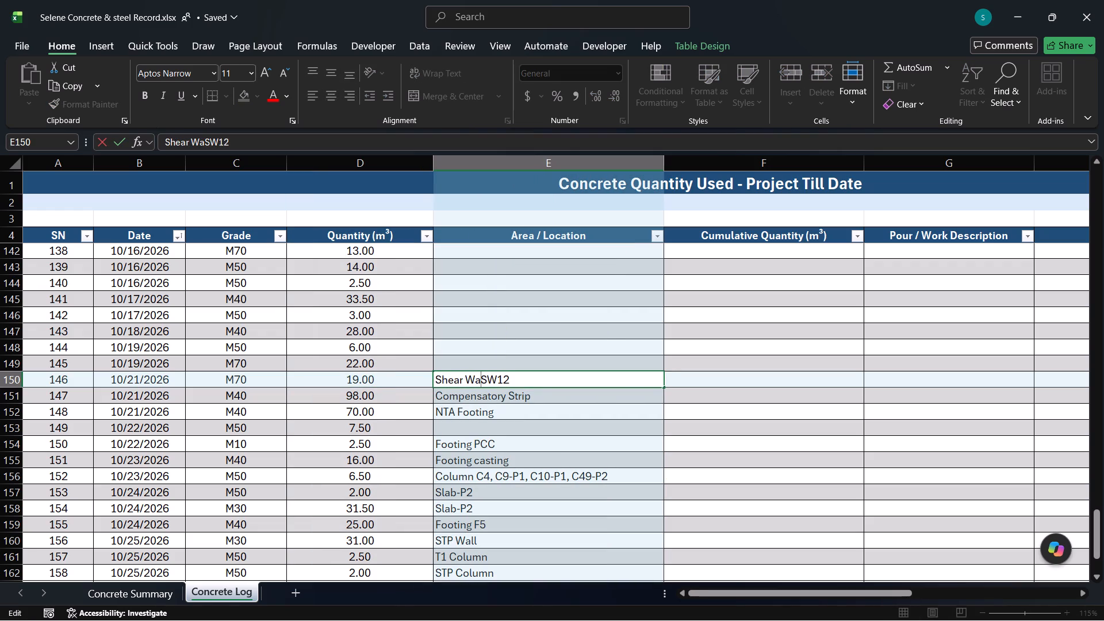
pyautogui.write('ll')
pyautogui.press('space')
pyautogui.write('-')
pyautogui.press('space')
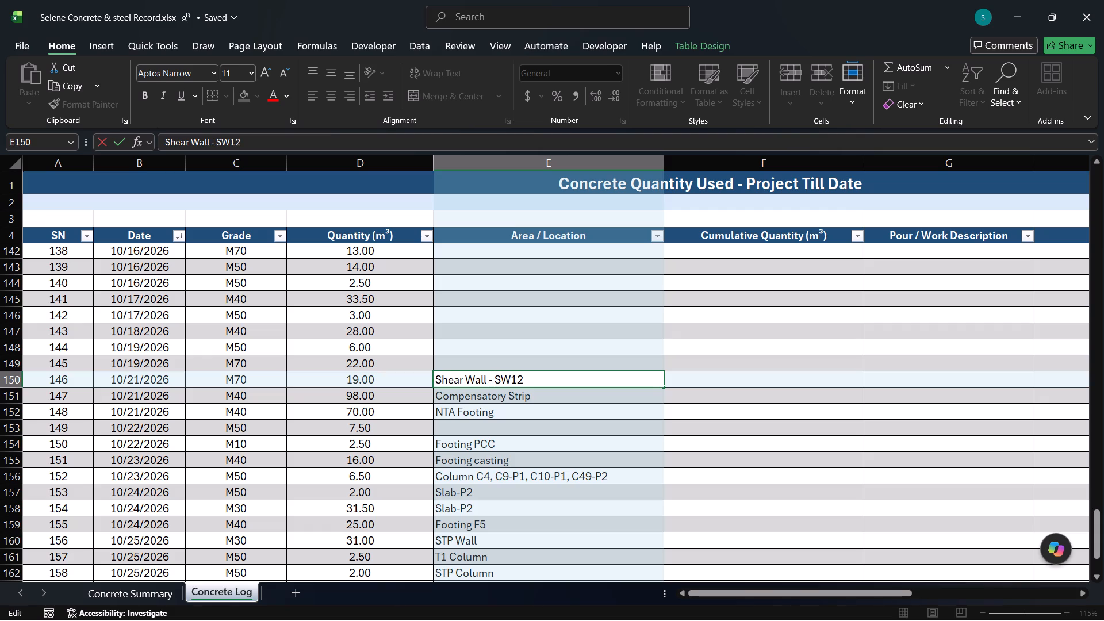
pyautogui.hotkey('shift', 'Return')
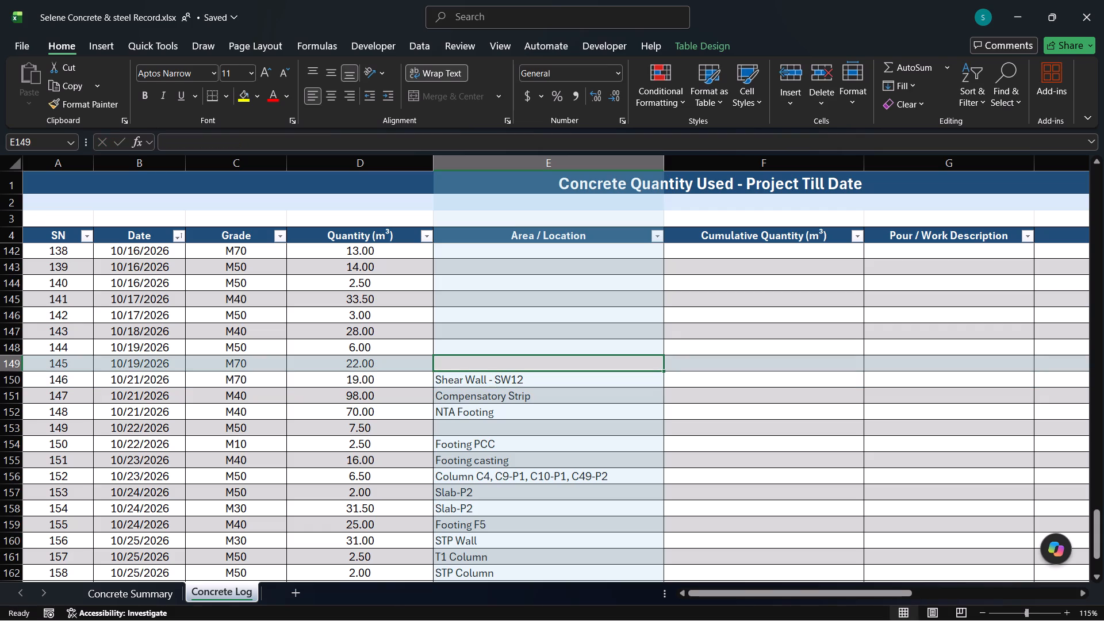
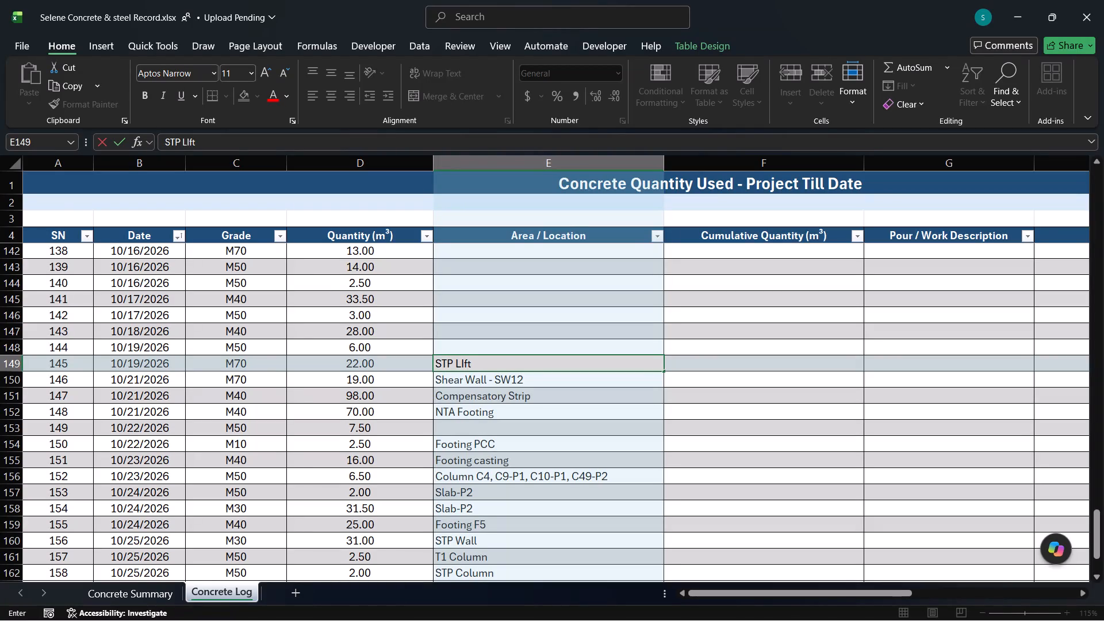
# Correct the Area / Location text of entry 145, the 22.00 m³ M70 pour, to read STP Lift.
pyautogui.press('BackSpace')
pyautogui.press('BackSpace')
pyautogui.press('BackSpace')
pyautogui.write('it')
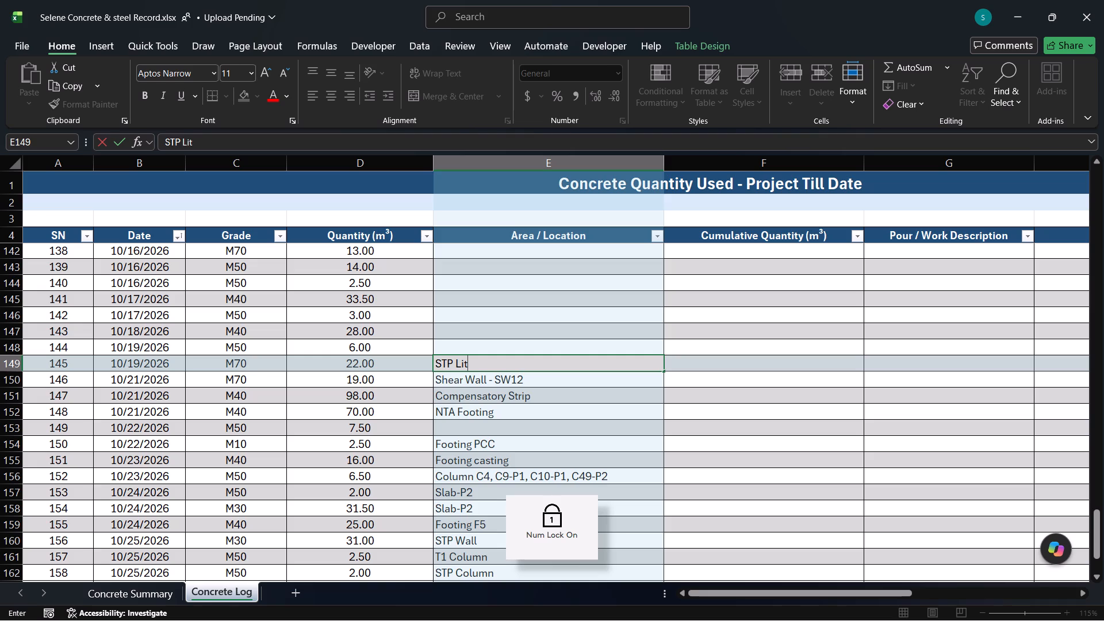
pyautogui.press('BackSpace')
pyautogui.write('ft')
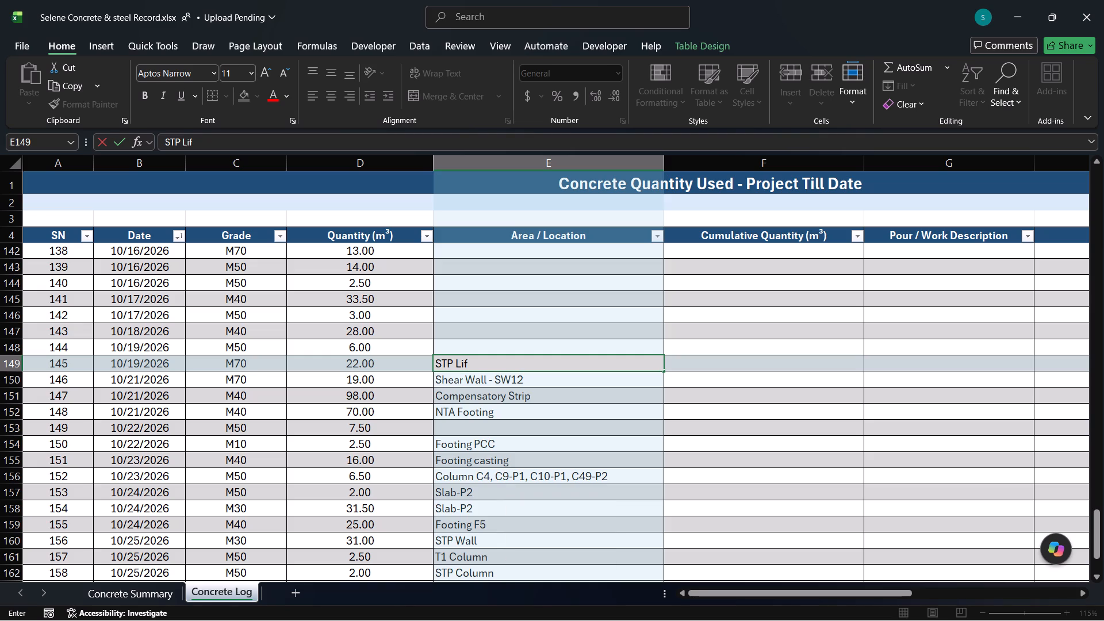
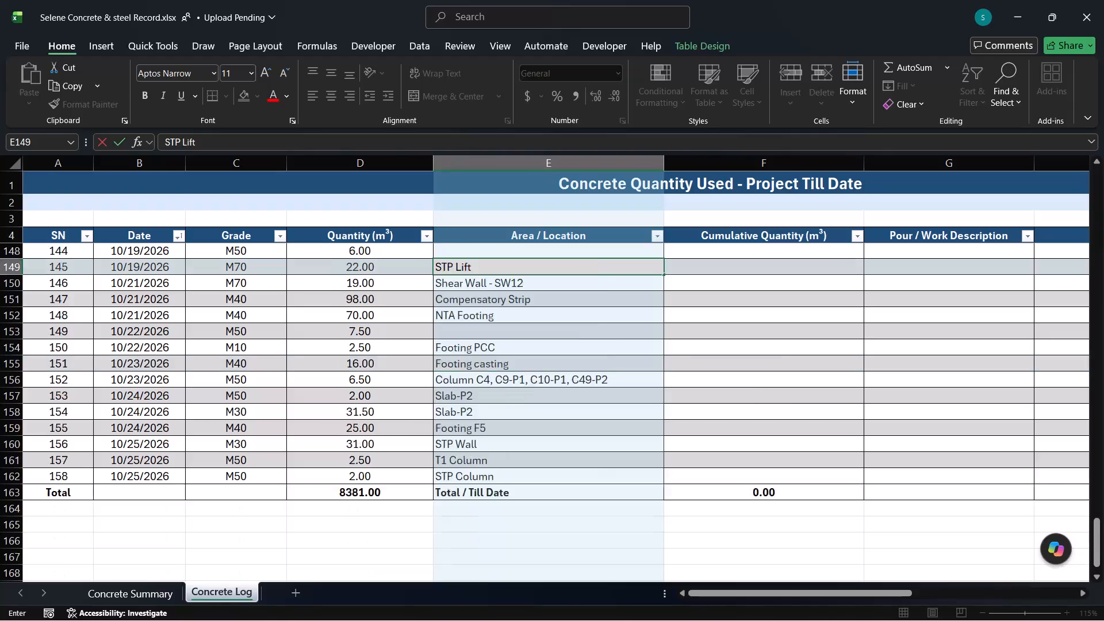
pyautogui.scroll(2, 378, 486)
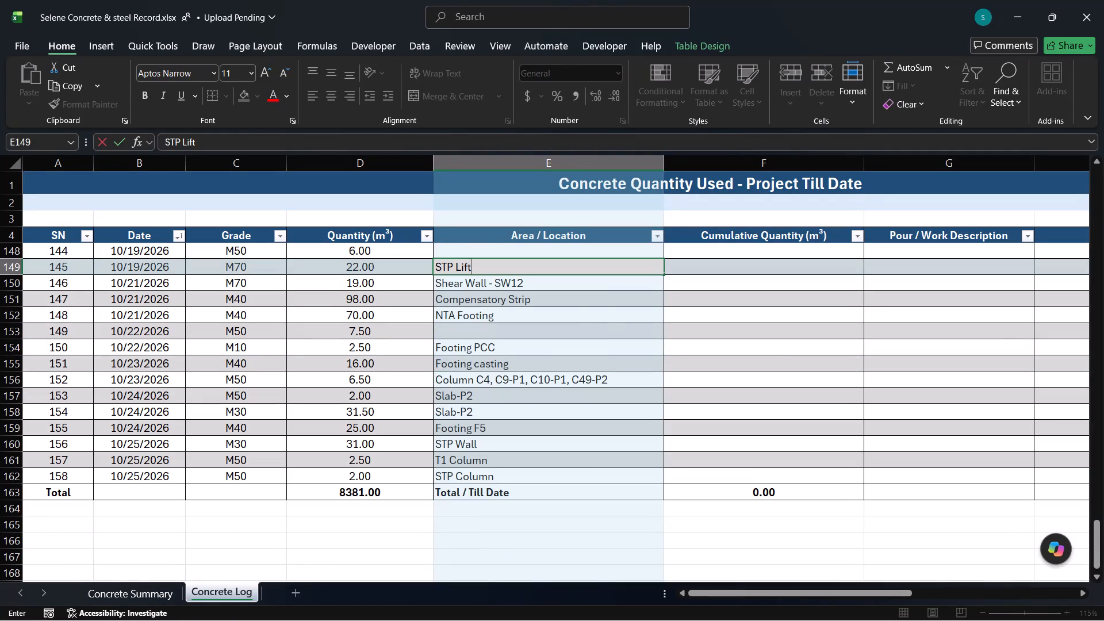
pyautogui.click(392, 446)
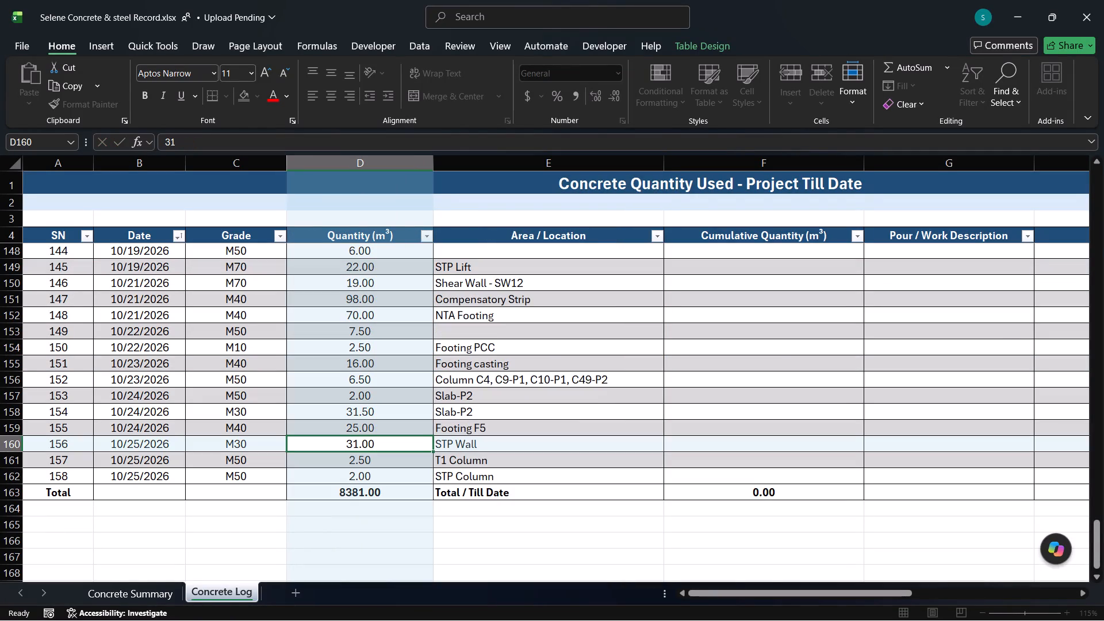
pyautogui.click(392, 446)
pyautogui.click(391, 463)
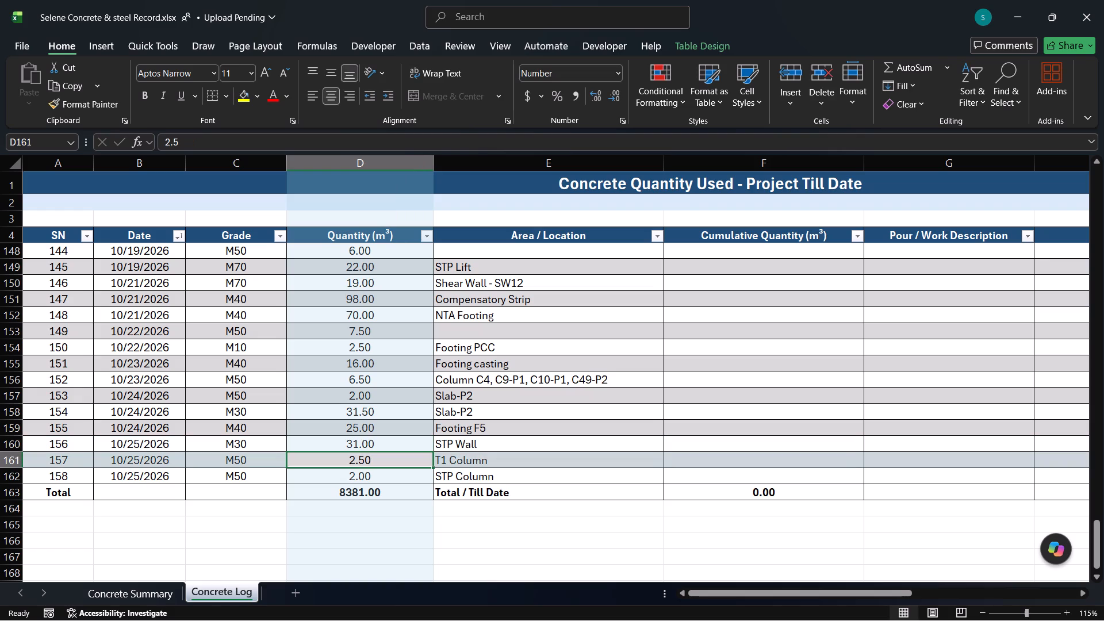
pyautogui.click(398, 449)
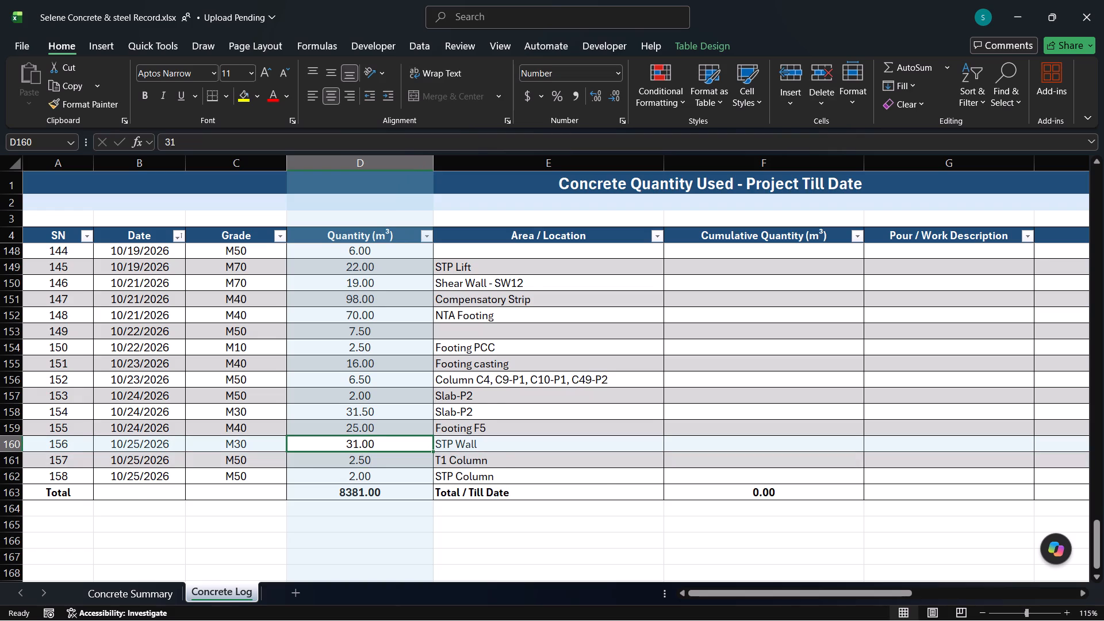
# Extend the Area / Location text of entry 145, the 22.00 m³ M70 pour, to read STP Lift, SW.
pyautogui.scroll(3, 385, 471)
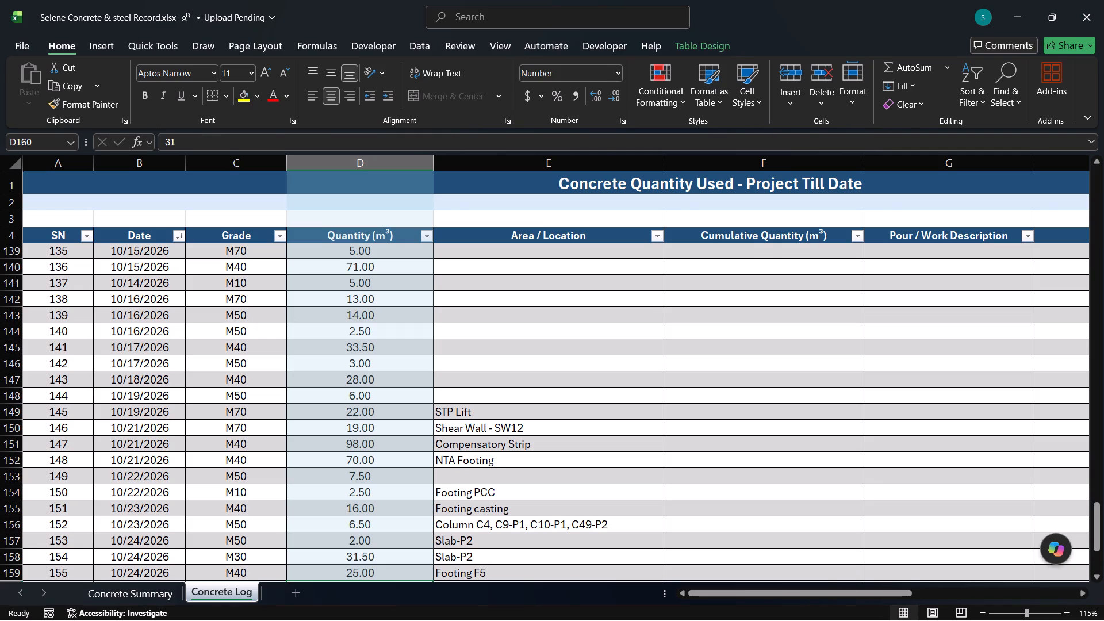
pyautogui.click(528, 430)
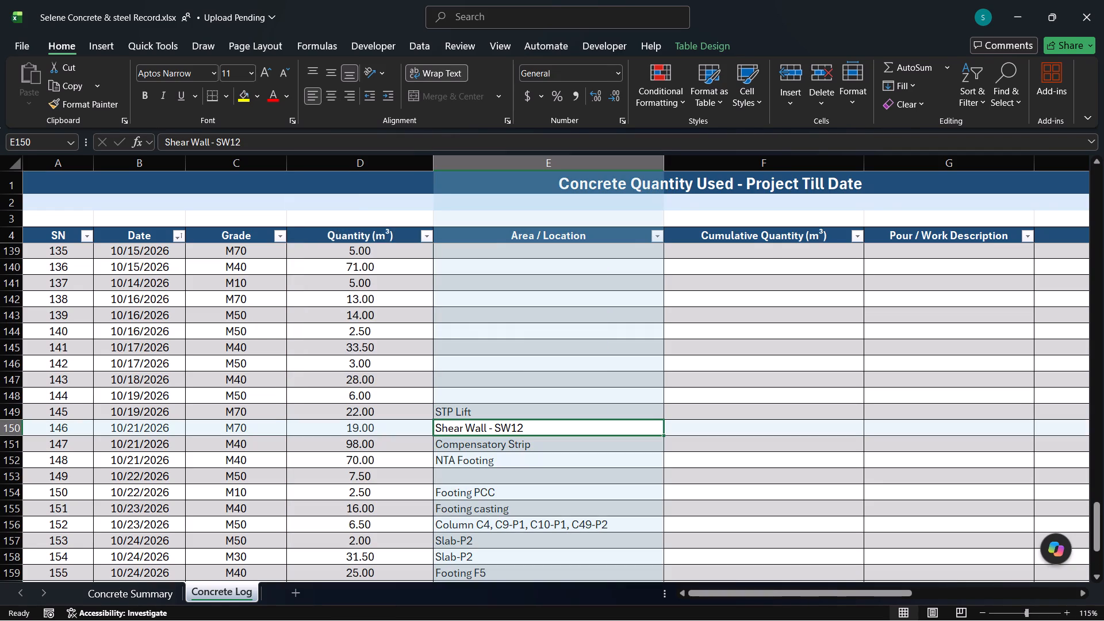
pyautogui.click(515, 416)
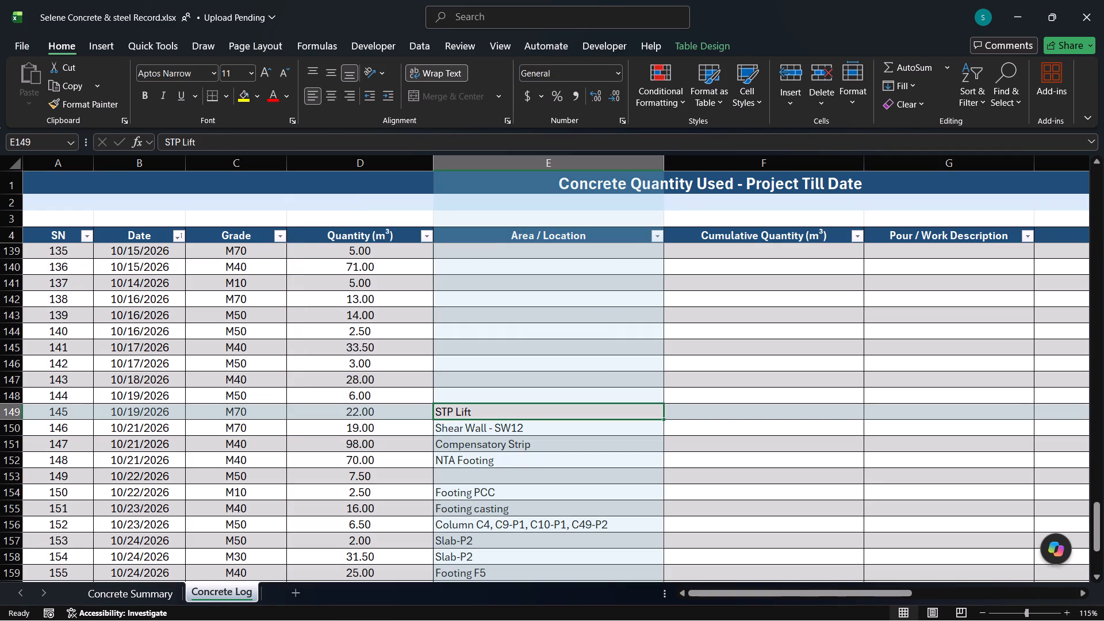
pyautogui.doubleClick(509, 416)
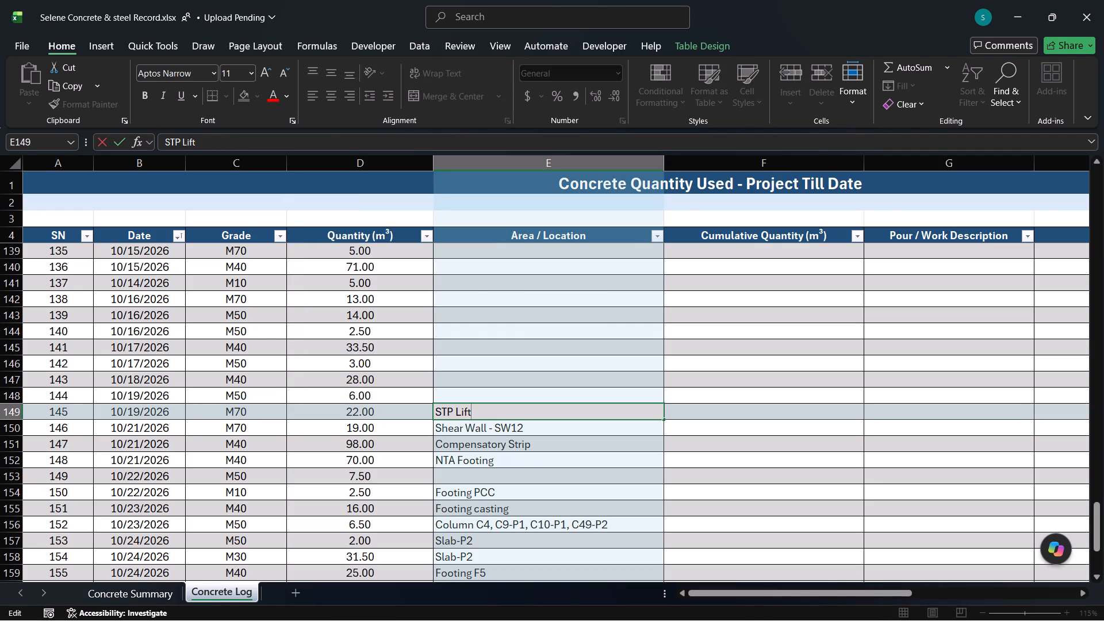
pyautogui.write(',')
pyautogui.press('space')
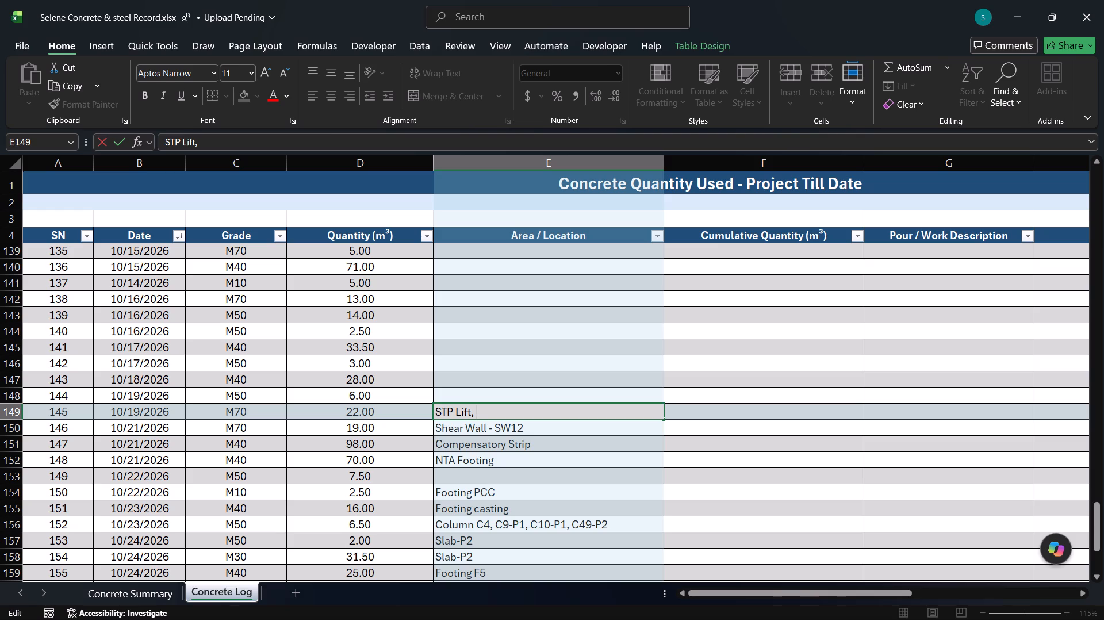
pyautogui.write('SW')
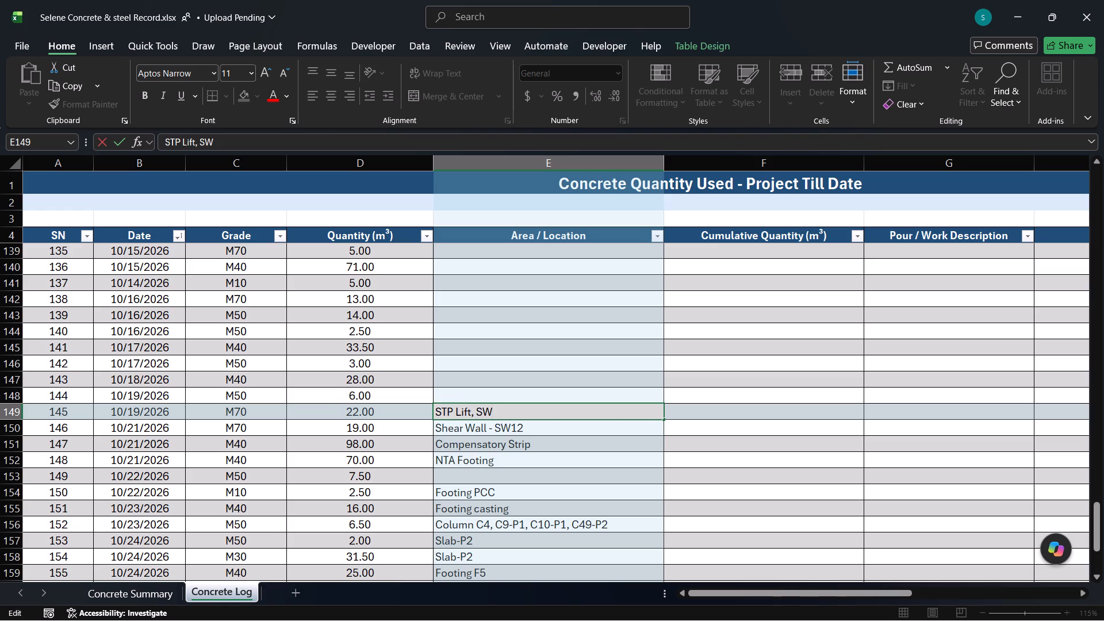
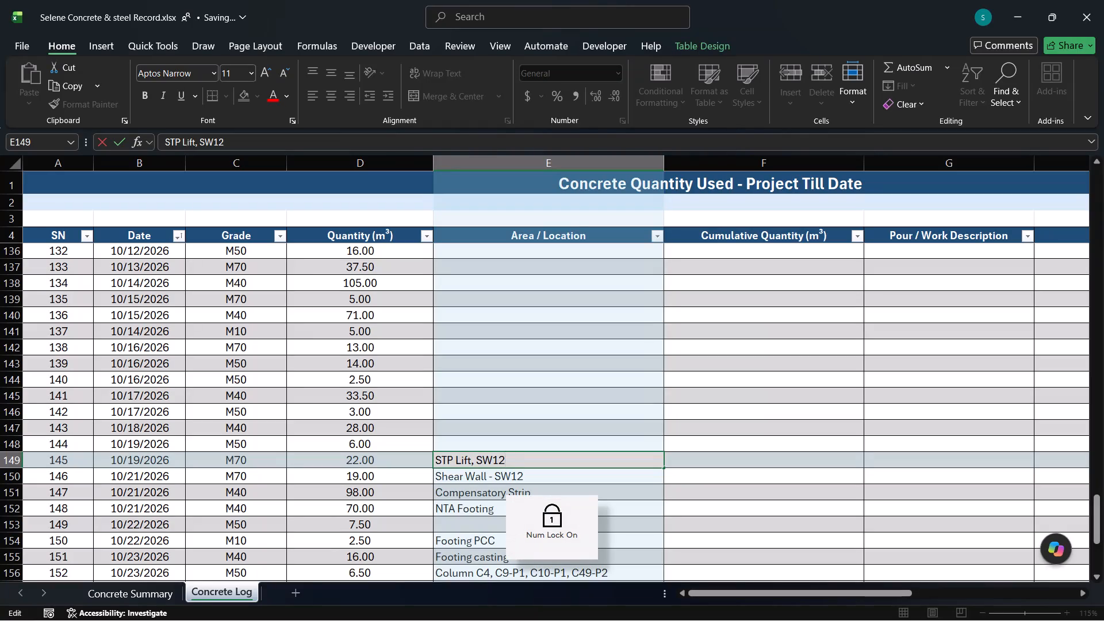
# Complete the Area / Location text of entry 145 so it reads STP Lift, SW13.
pyautogui.press('BackSpace')
pyautogui.press('BackSpace')
pyautogui.write('13')
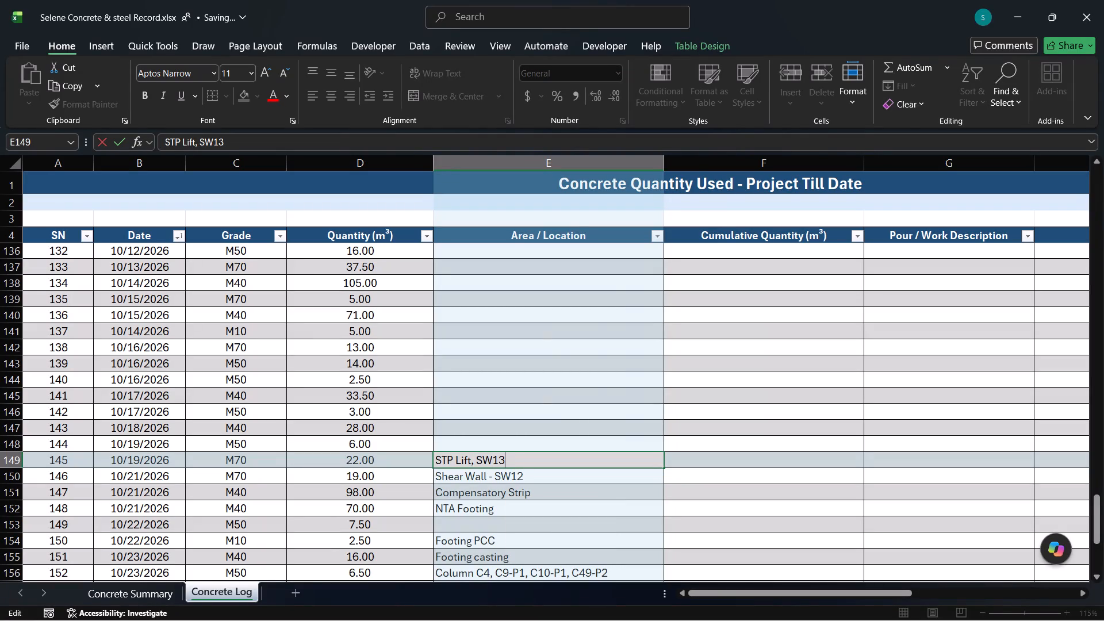
pyautogui.hotkey('shift', 'Return')
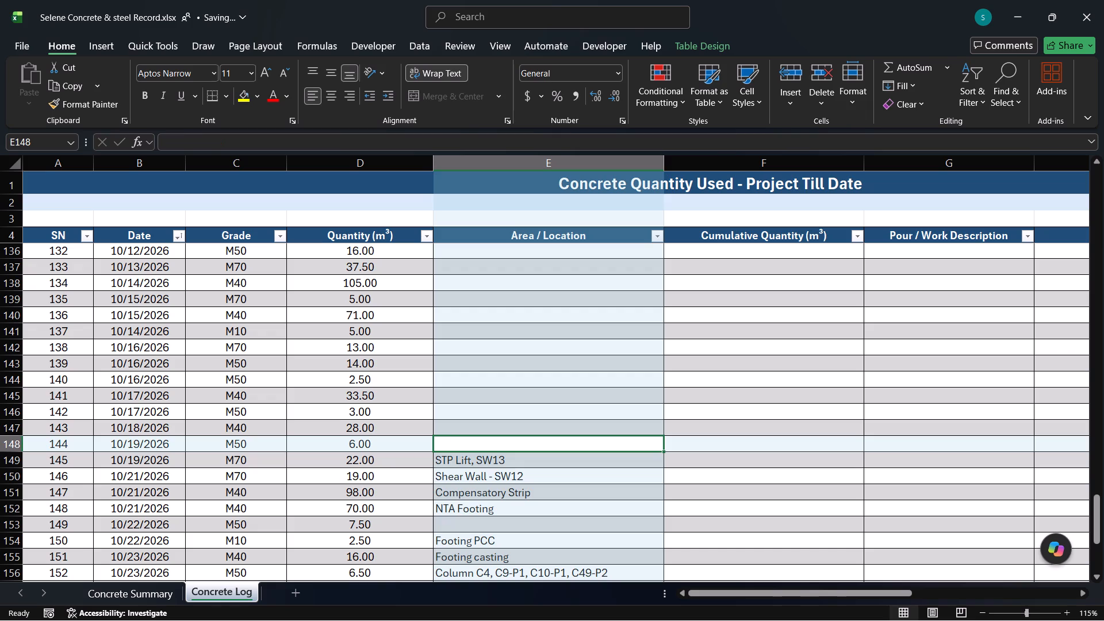
# Enter Shear wall - S12 as the Area / Location of entry 133, the 37.50 m³ M70 pour of 10/13/2026.
pyautogui.hotkey('shift', 'Return')
pyautogui.hotkey('shift', 'Return')
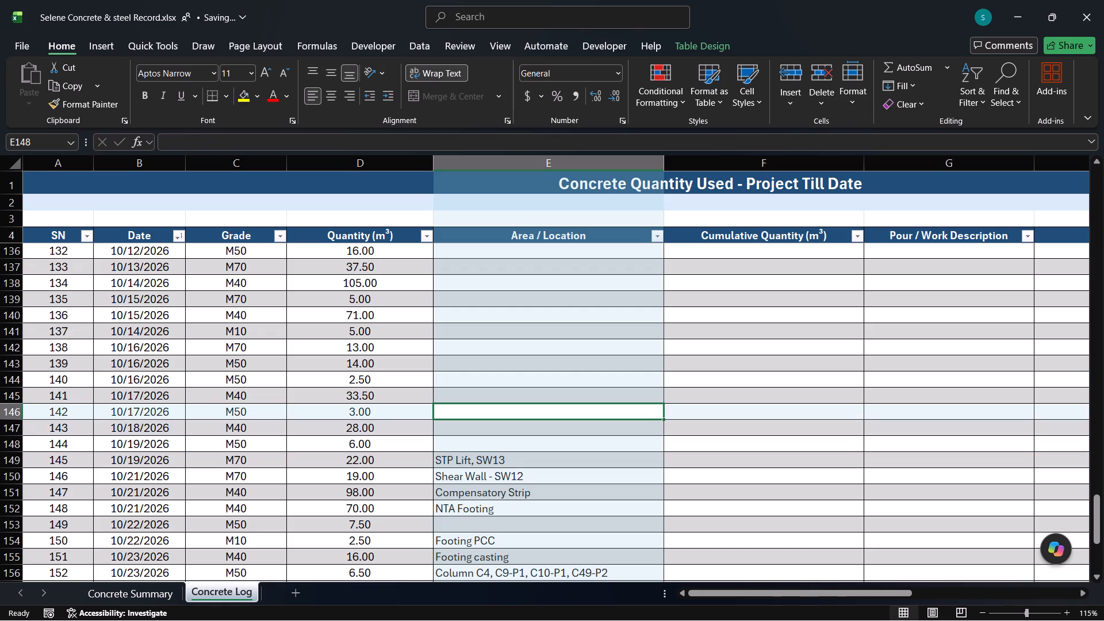
pyautogui.hotkey('shift', 'Return')
pyautogui.hotkey('shift', 'Return')
pyautogui.hotkey('shift', 'Return')
pyautogui.hotkey('shift', 'Return')
pyautogui.hotkey('shift', 'Return')
pyautogui.hotkey('shift', 'Return')
pyautogui.hotkey('shift', 'Return')
pyautogui.hotkey('shift', 'Return')
pyautogui.hotkey('shift', 'Return')
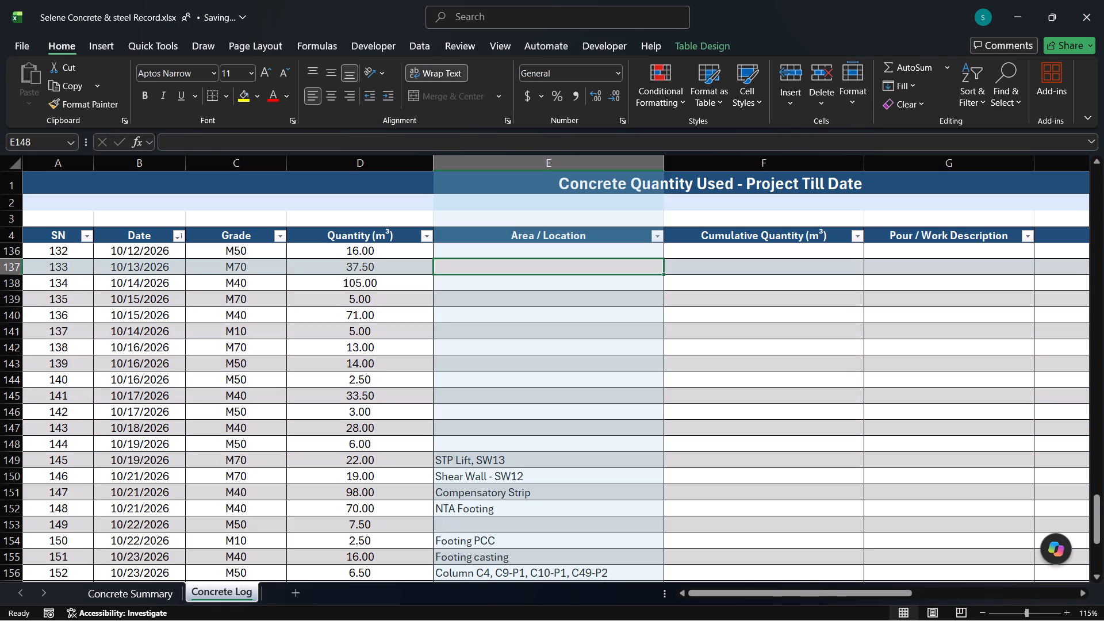
pyautogui.write('SW')
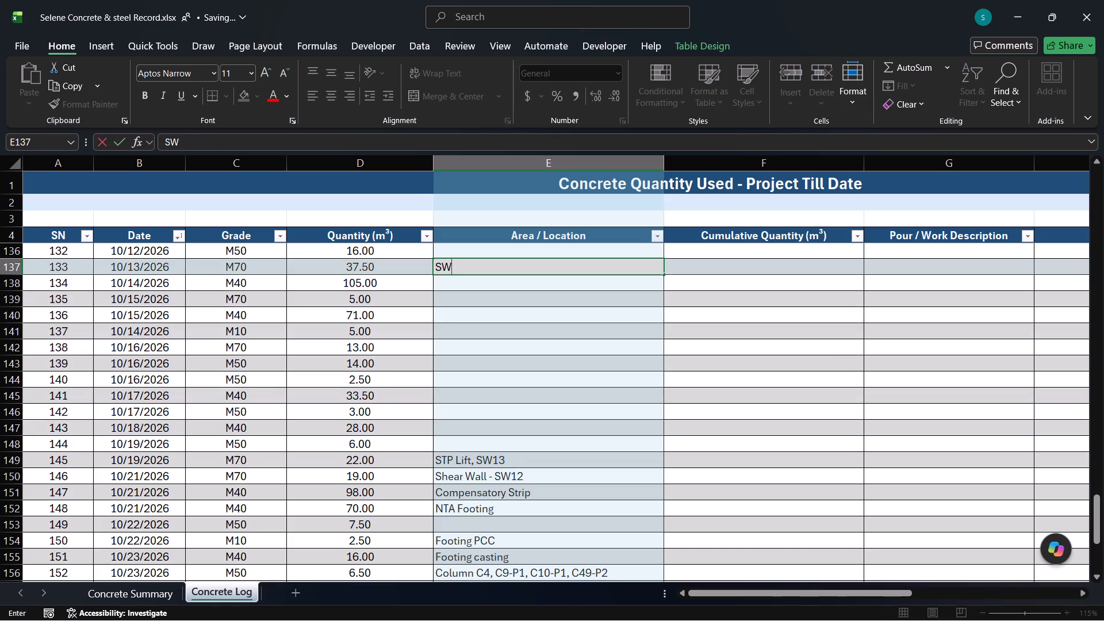
pyautogui.press('BackSpace')
pyautogui.press('BackSpace')
pyautogui.write('Shear wall - S12')
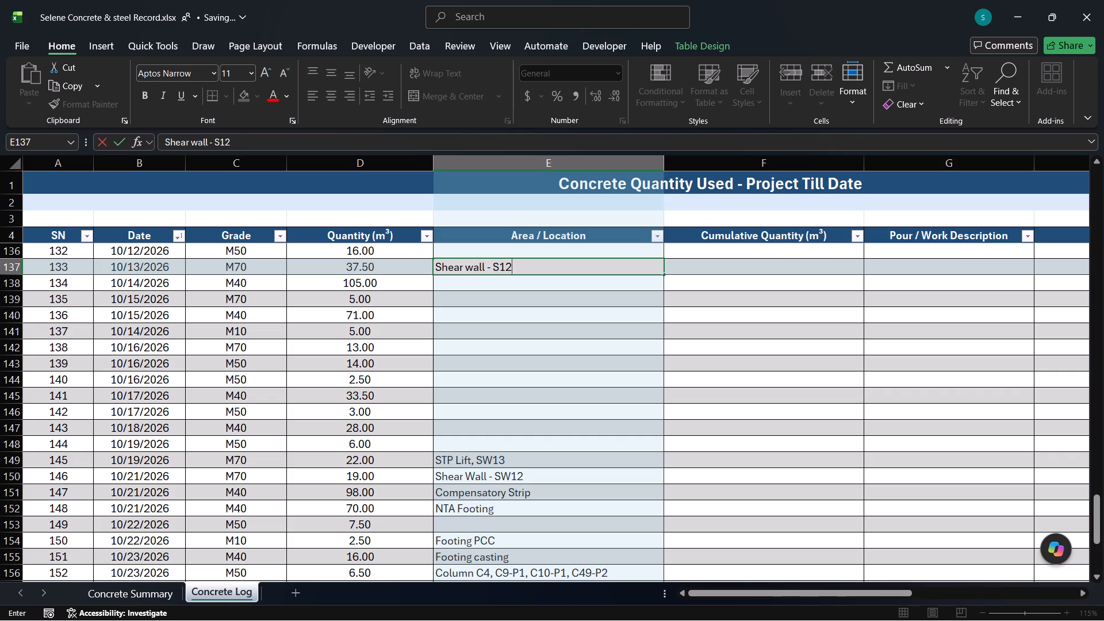
pyautogui.press('Return')
# Change the Area / Location of entry 145 to STP Lift Wall, SW13 and save the workbook.
pyautogui.press('Return')
pyautogui.press('Return')
pyautogui.press('Return')
pyautogui.press('Return')
pyautogui.press('Return')
pyautogui.press('Return')
pyautogui.press('Return')
pyautogui.press('Return')
pyautogui.press('Return')
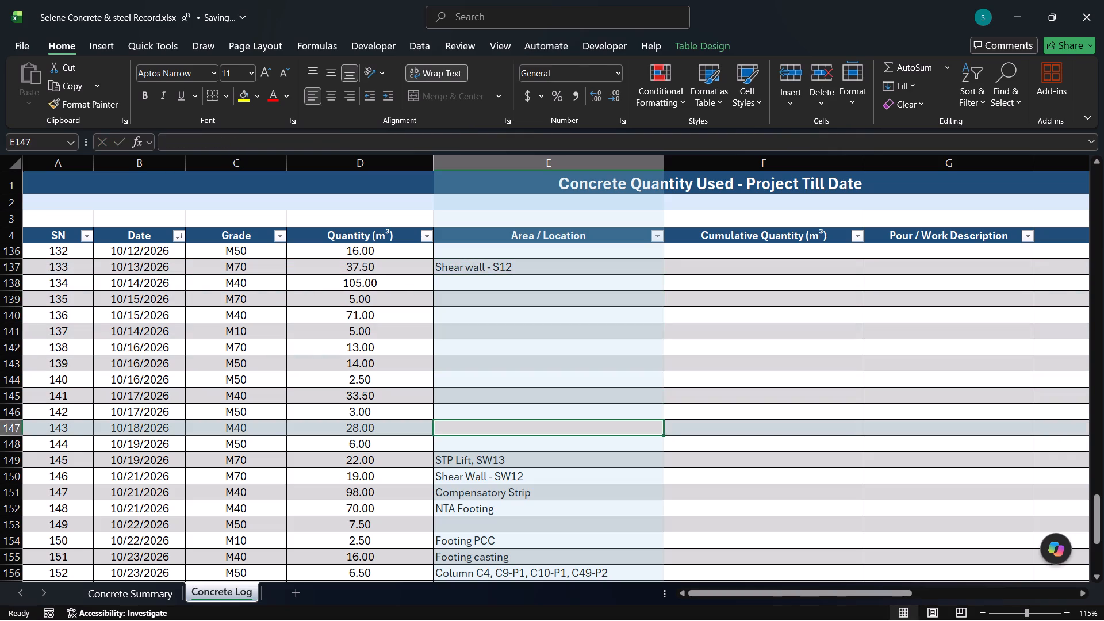
pyautogui.press('Return')
pyautogui.press('Return')
pyautogui.click(471, 461)
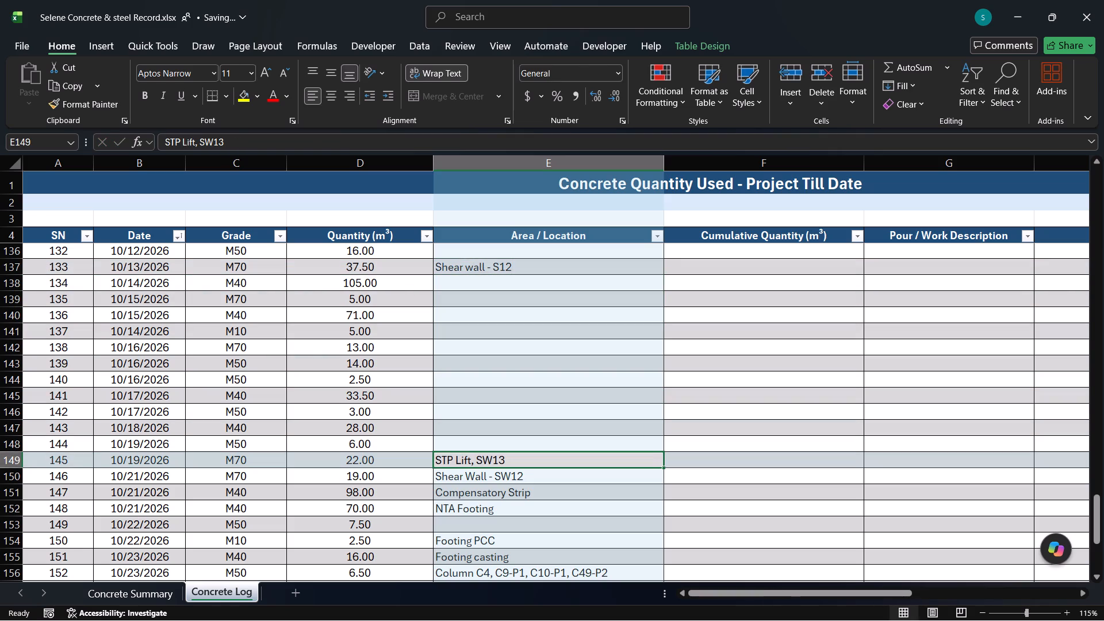
pyautogui.doubleClick(471, 461)
pyautogui.press('space')
pyautogui.write('Wall')
pyautogui.press('Right')
pyautogui.press('Right')
pyautogui.press('Right')
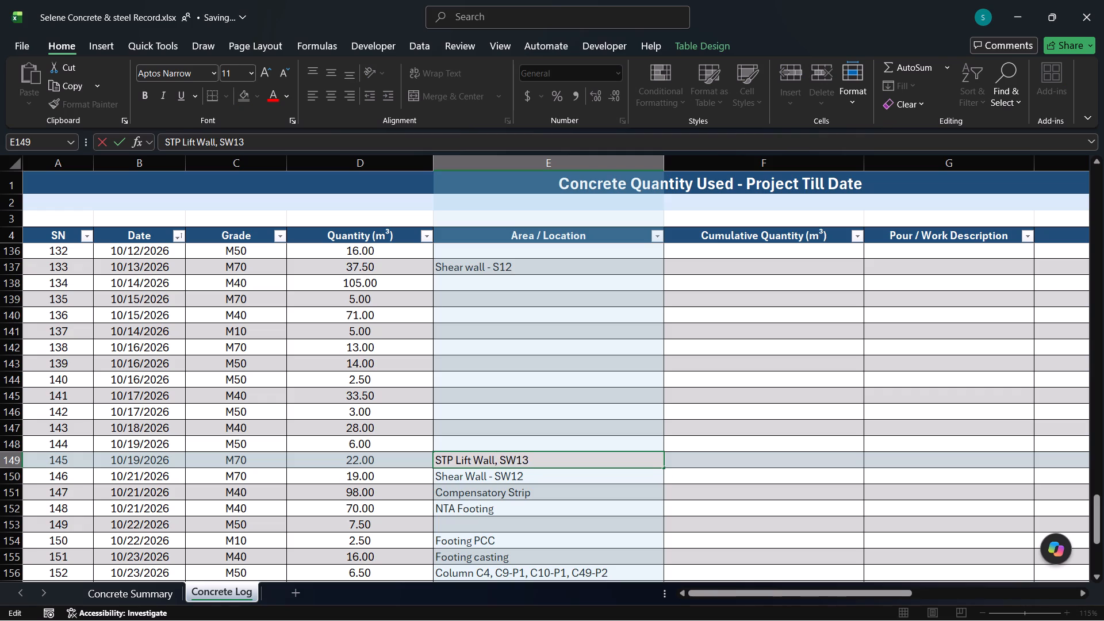
pyautogui.hotkey('ctrl', 's')
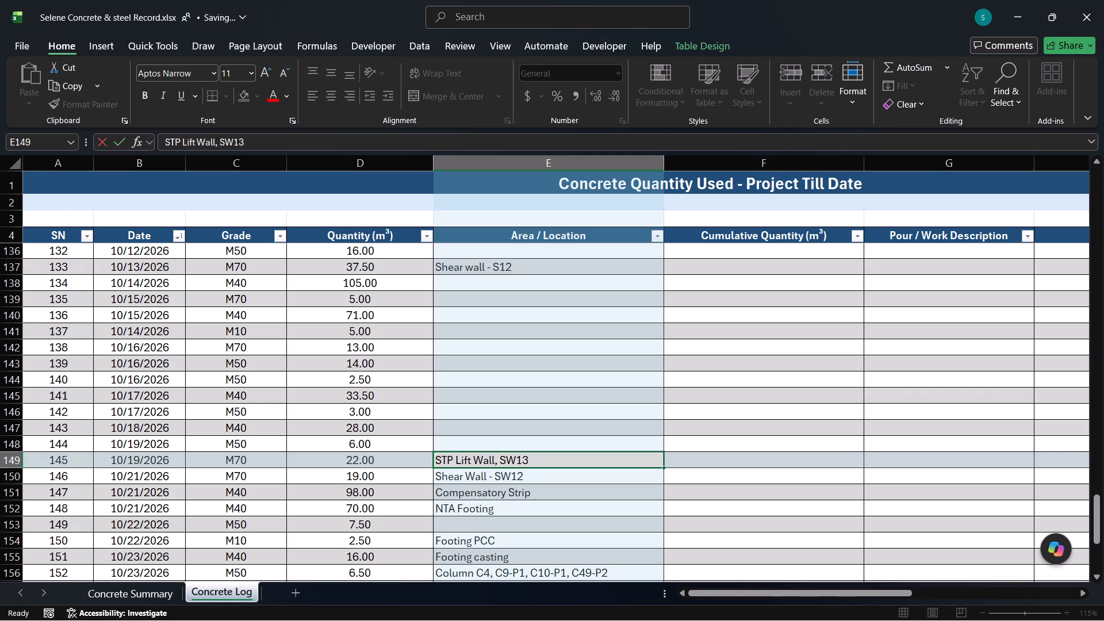
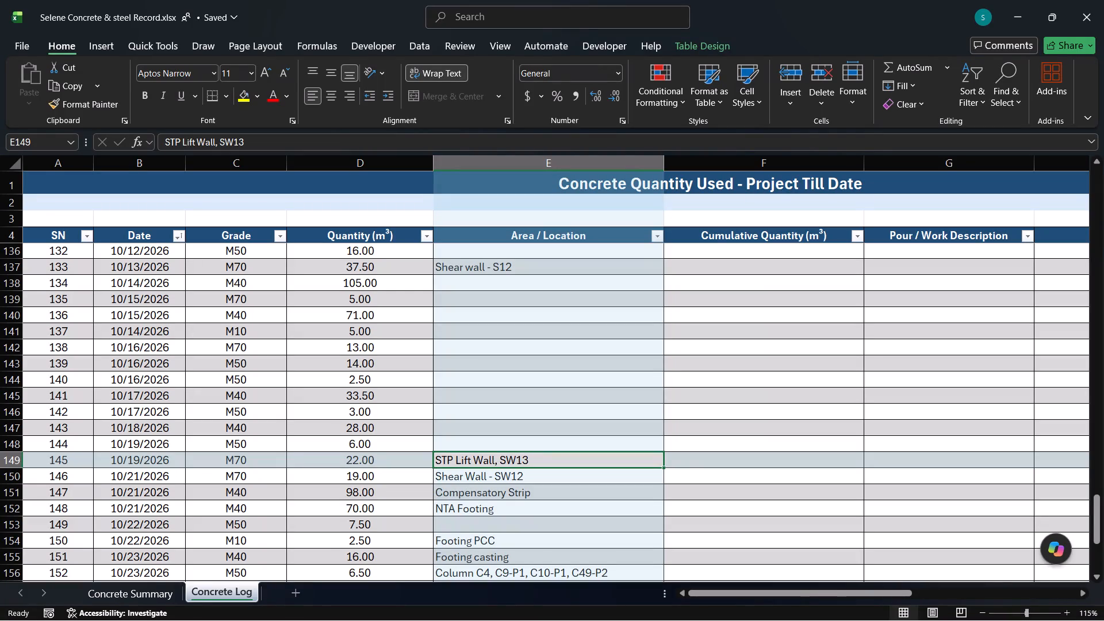
# Clear the Area / Location text of entry 146, the 19.00 m³ M70 pour of 10/21/2026, leaving the cell blank.
pyautogui.doubleClick(532, 474)
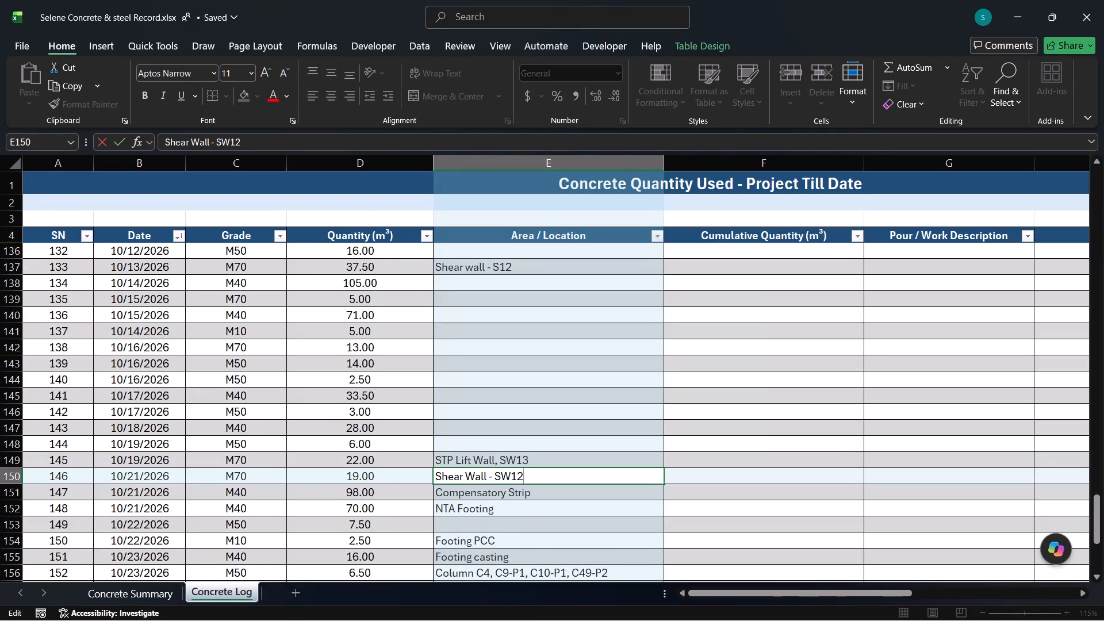
pyautogui.press('BackSpace')
pyautogui.press('BackSpace')
pyautogui.press('BackSpace')
pyautogui.press('BackSpace')
pyautogui.press('BackSpace')
pyautogui.press('BackSpace')
pyautogui.press('BackSpace')
pyautogui.press('BackSpace')
pyautogui.press('BackSpace')
pyautogui.press('BackSpace')
pyautogui.press('BackSpace')
pyautogui.press('BackSpace')
pyautogui.press('BackSpace')
pyautogui.press('BackSpace')
pyautogui.press('BackSpace')
pyautogui.press('BackSpace')
pyautogui.press('BackSpace')
pyautogui.press('BackSpace')
pyautogui.press('BackSpace')
pyautogui.press('BackSpace')
pyautogui.press('Return')
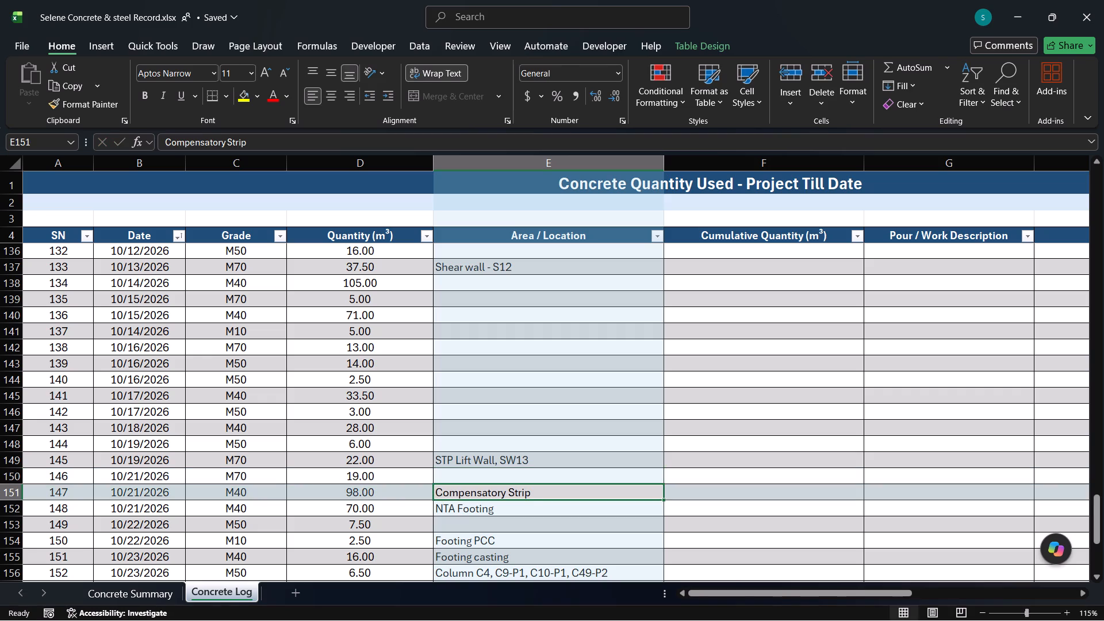
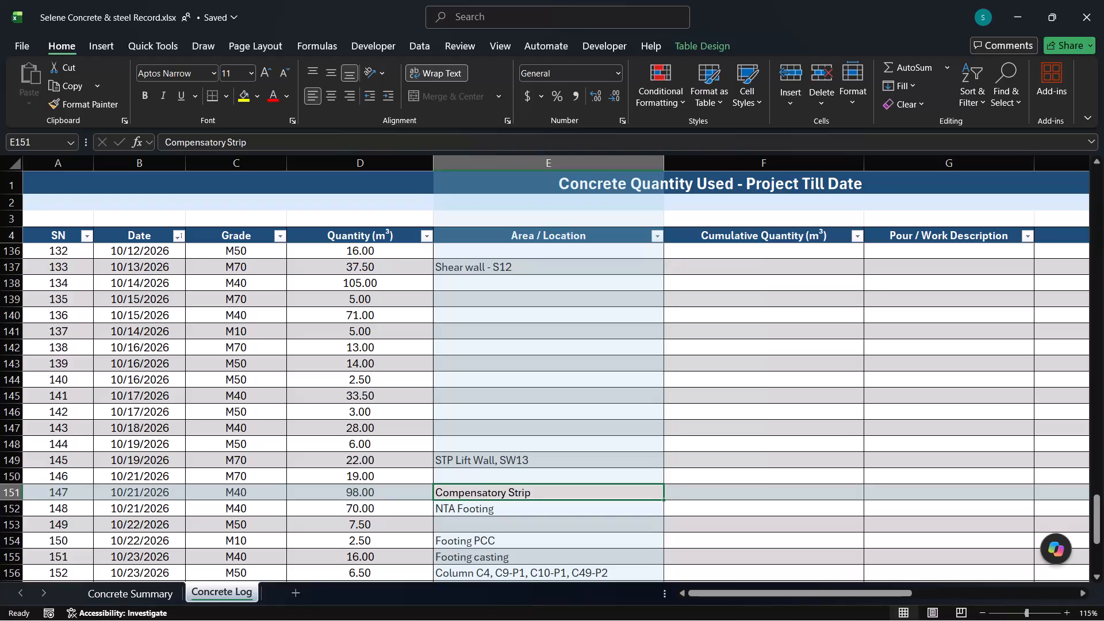
# Enter T2-Column as the Area / Location of entry 144, the 6.00 m³ M50 pour of 10/19/2026, and save the workbook.
pyautogui.click(466, 443)
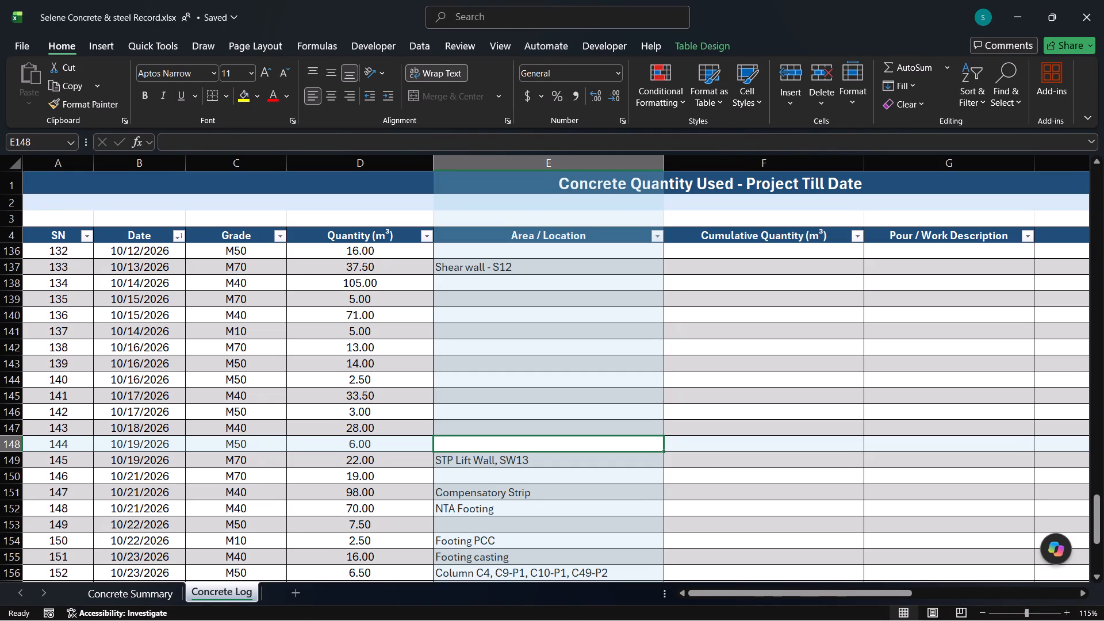
pyautogui.write('T2')
pyautogui.press('=')
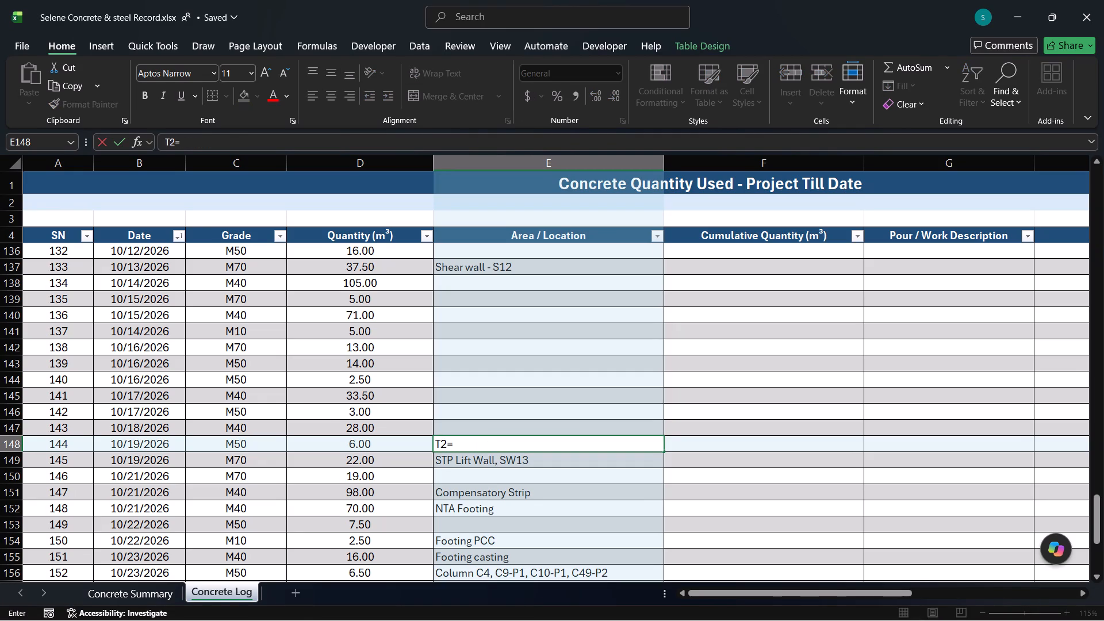
pyautogui.press('BackSpace')
pyautogui.press('-')
pyautogui.write('Column')
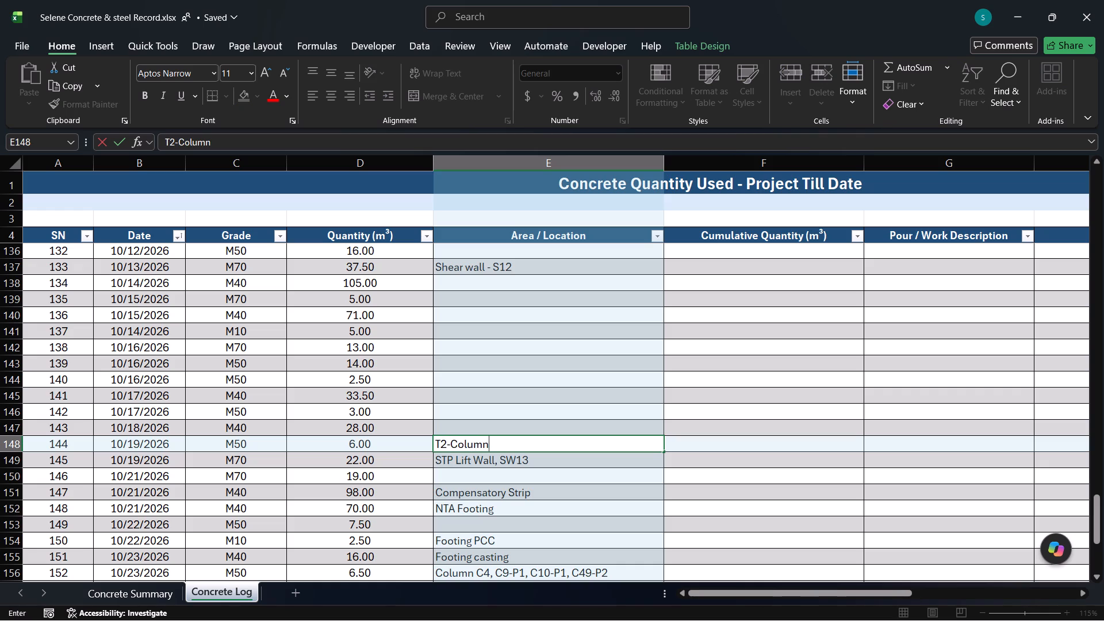
pyautogui.press('Return')
pyautogui.hotkey('ctrl', 's')
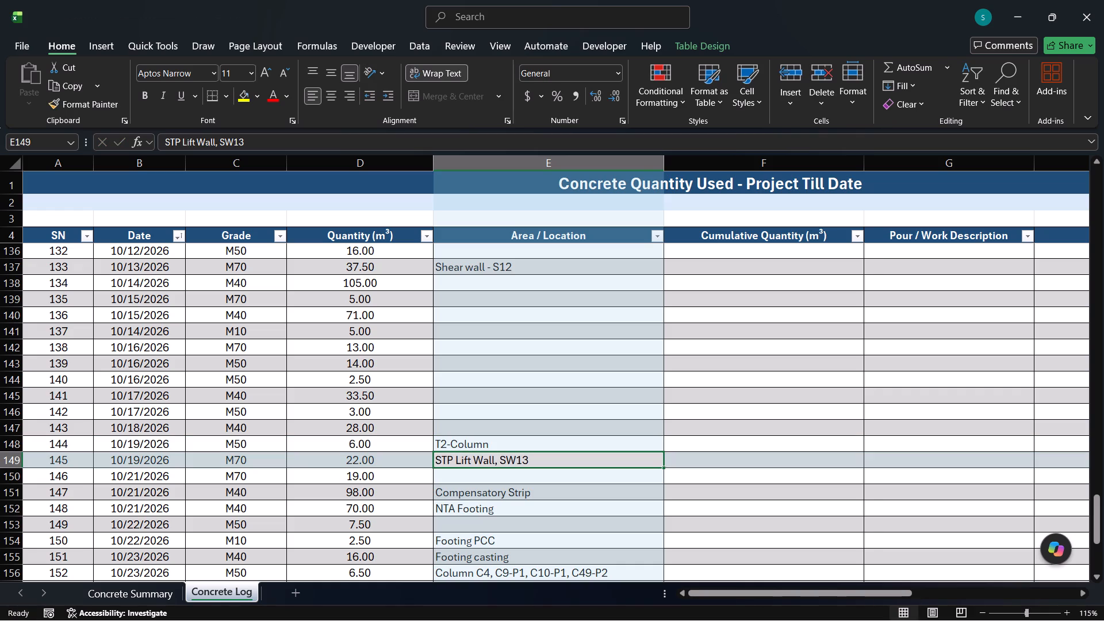
# Select the blank Area / Location cell of entry 143, the 28.00 m³ M40 pour of 10/18/2026.
pyautogui.click(470, 421)
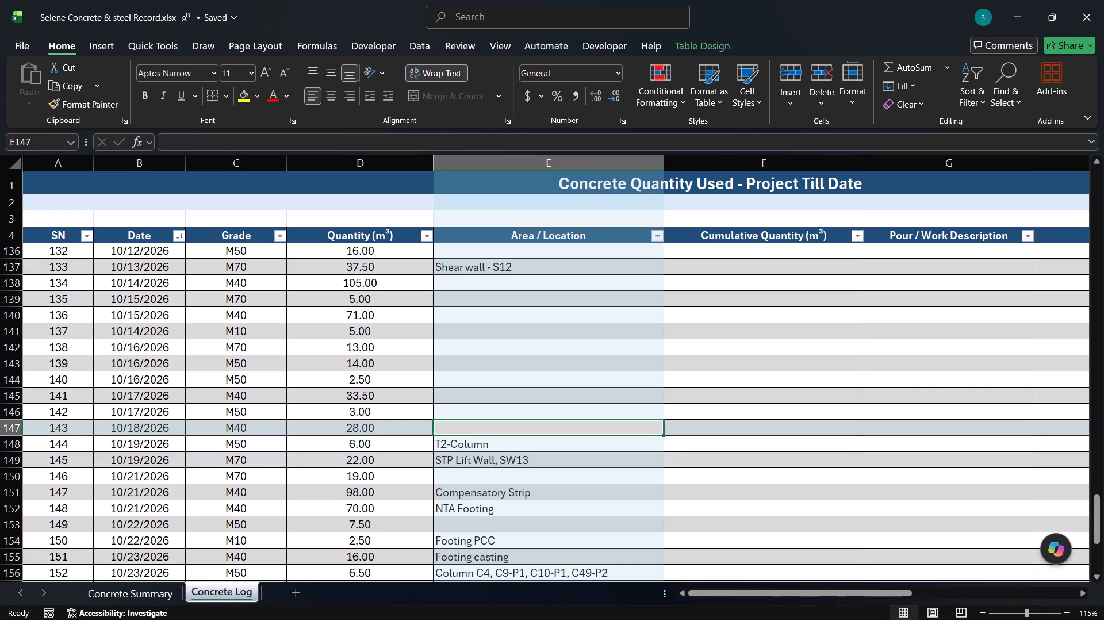
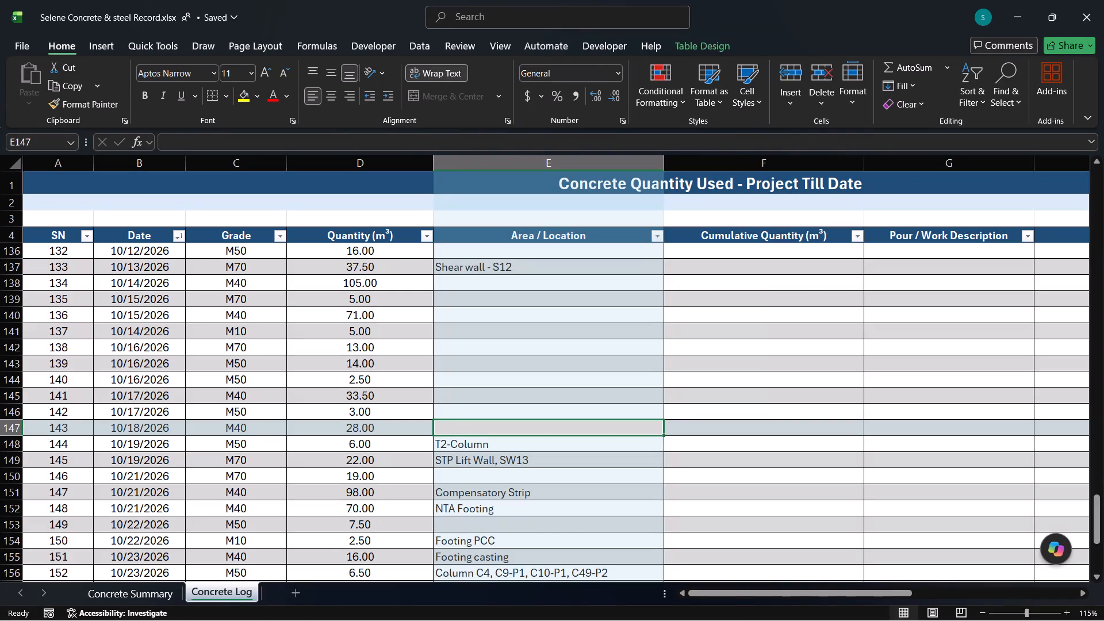
# Enter the column list C12, C13, C11, C20, C27, C36, C37 as the Area / Location of entry 138, the 13.00 m³ M70 pour of 10/16/2026.
pyautogui.click(453, 343)
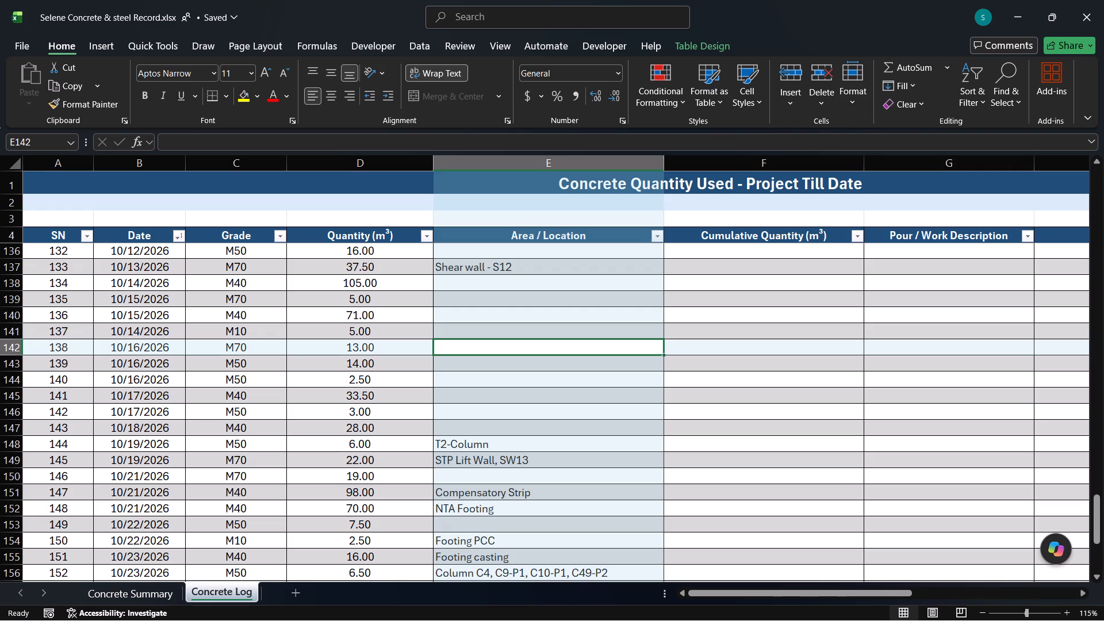
pyautogui.write('C12')
pyautogui.write(',')
pyautogui.press('space')
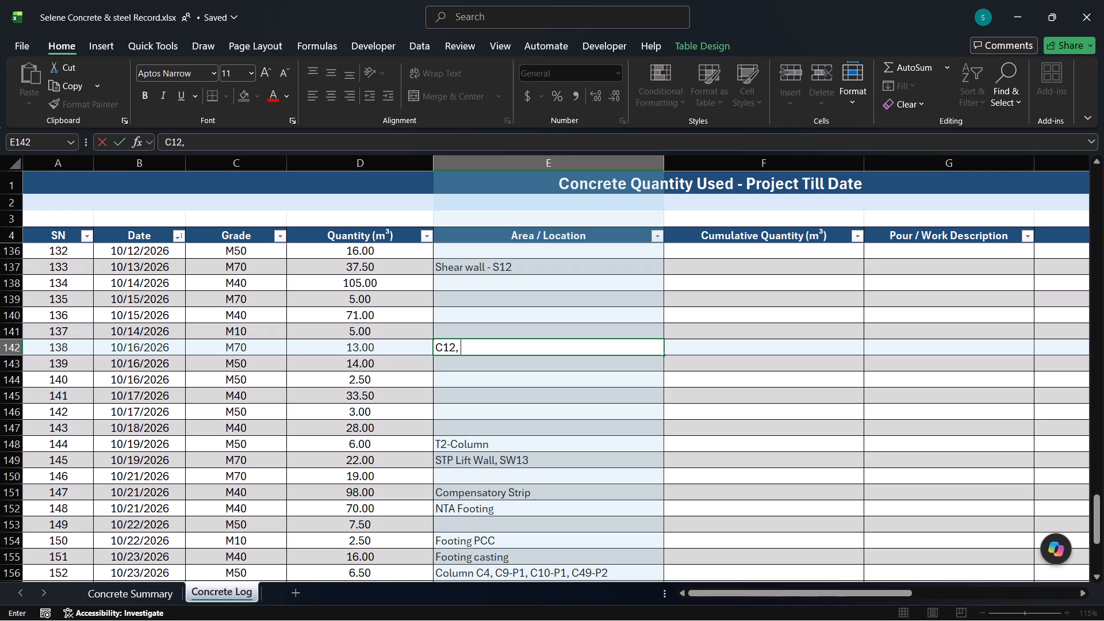
pyautogui.write('C13')
pyautogui.write(',')
pyautogui.press('space')
pyautogui.write('C11')
pyautogui.write(',')
pyautogui.press('space')
pyautogui.write('C20')
pyautogui.write(',')
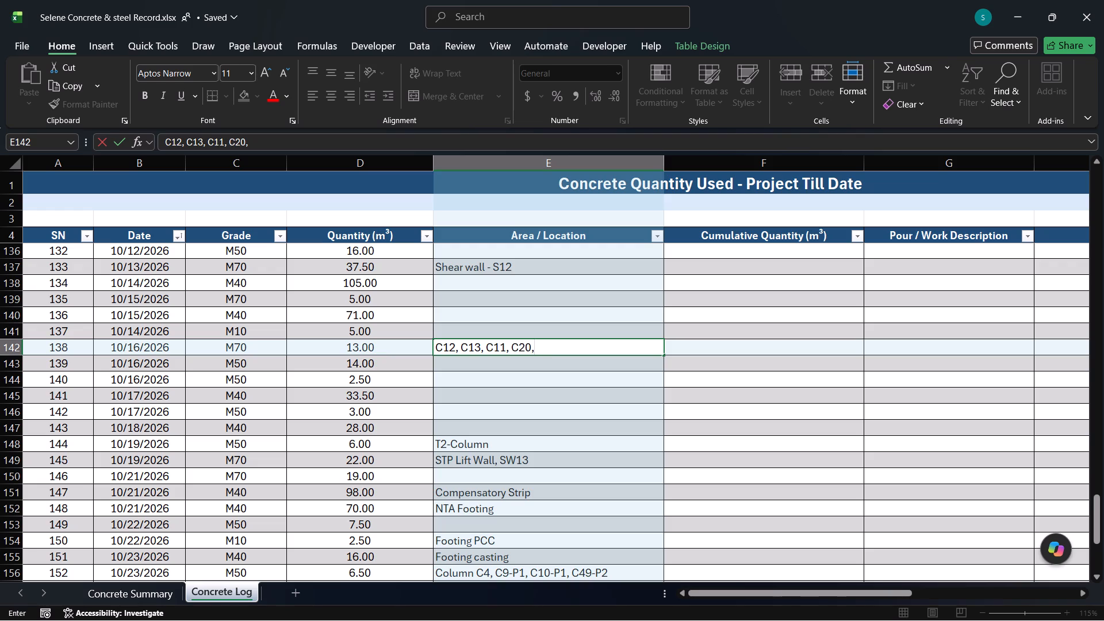
pyautogui.press('space')
pyautogui.write('C2')
pyautogui.press('7')
pyautogui.write(',')
pyautogui.press('space')
pyautogui.write('C36')
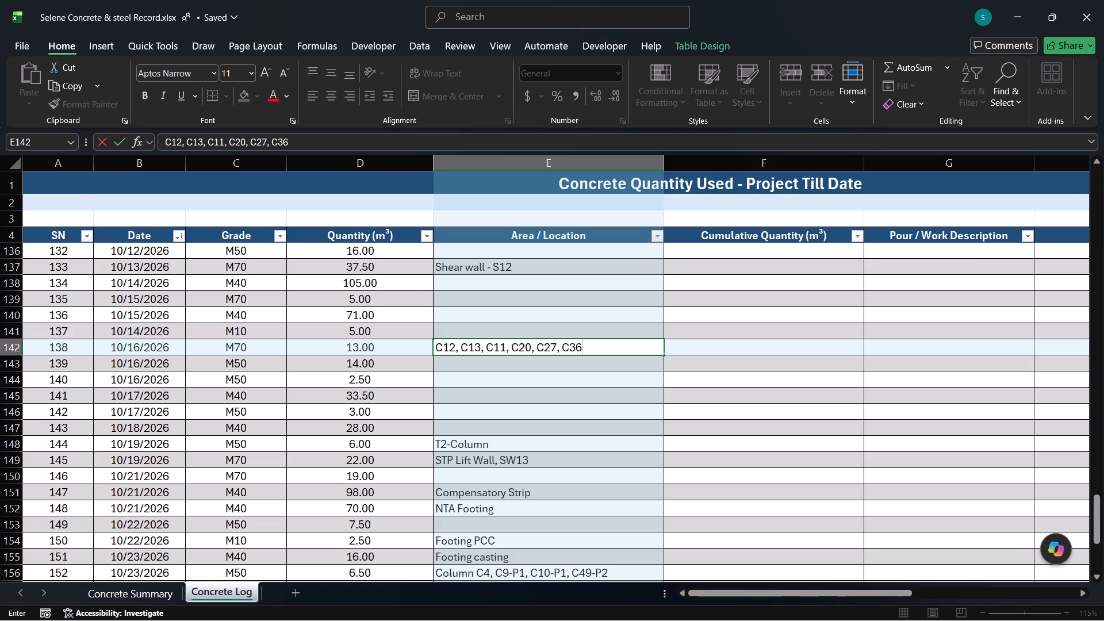
pyautogui.write(',')
pyautogui.press('space')
pyautogui.hotkey('shift', 'c')
pyautogui.press('2')
pyautogui.press('7')
pyautogui.press('BackSpace')
pyautogui.press('BackSpace')
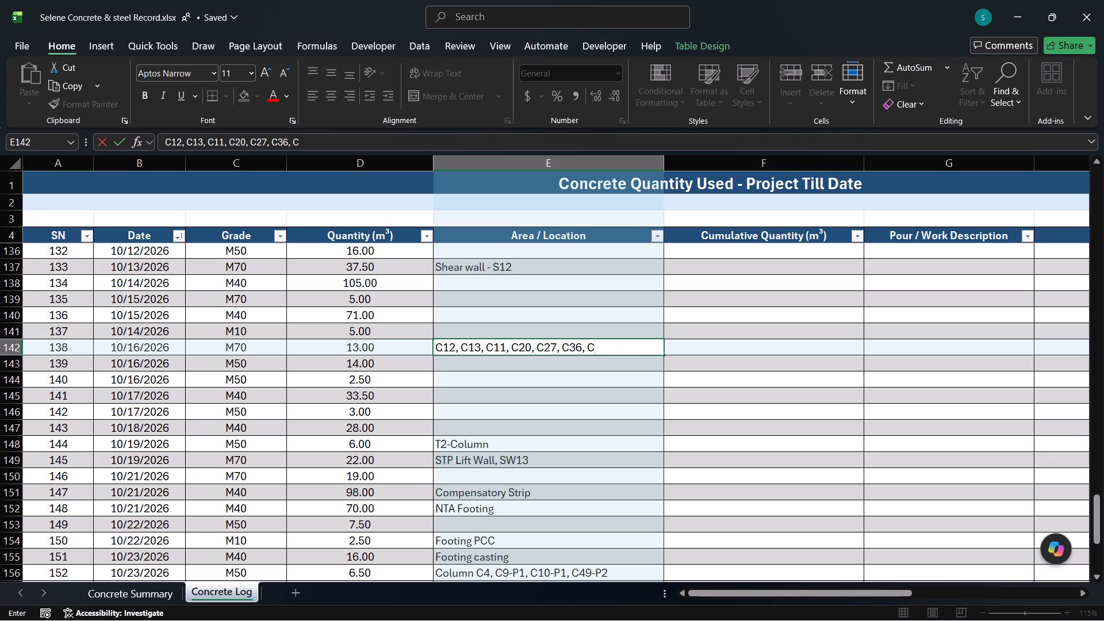
pyautogui.press('3')
pyautogui.press('7')
pyautogui.write(',')
pyautogui.press('space')
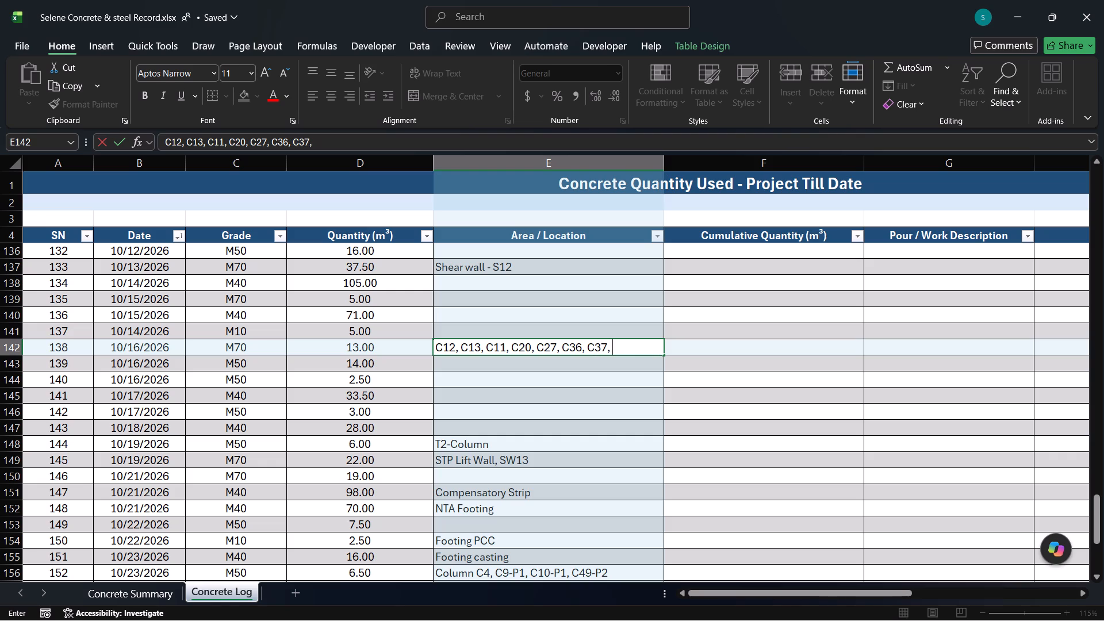
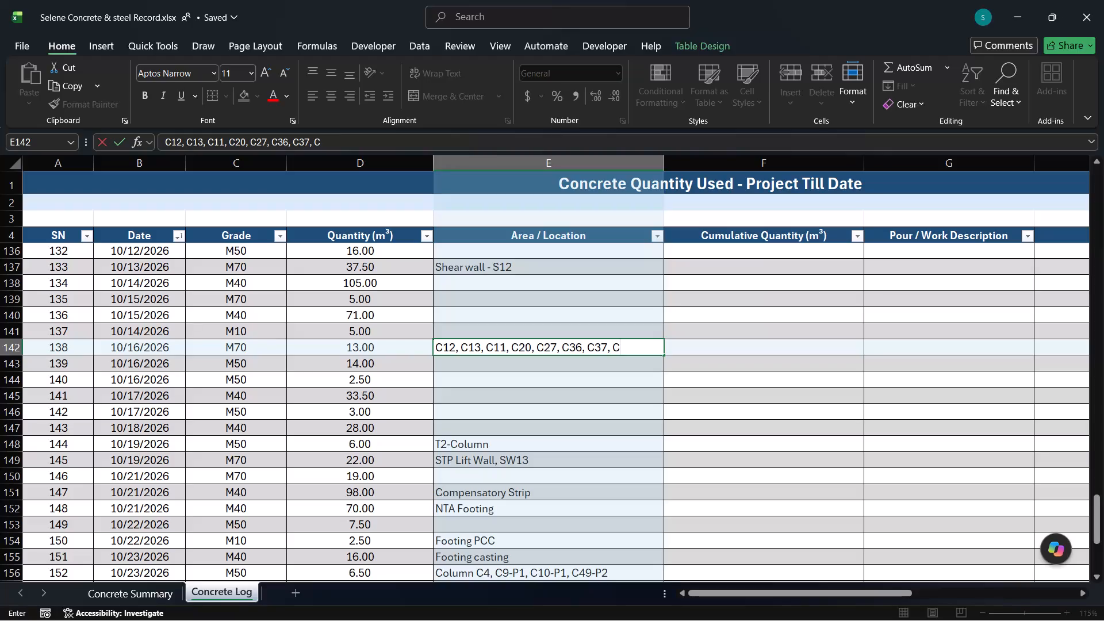
# Complete the Area / Location list of entry 138 by adding C15, SW2, NTC14, C58 after C37.
pyautogui.write('15')
pyautogui.write(',')
pyautogui.press('space')
pyautogui.write('SW2')
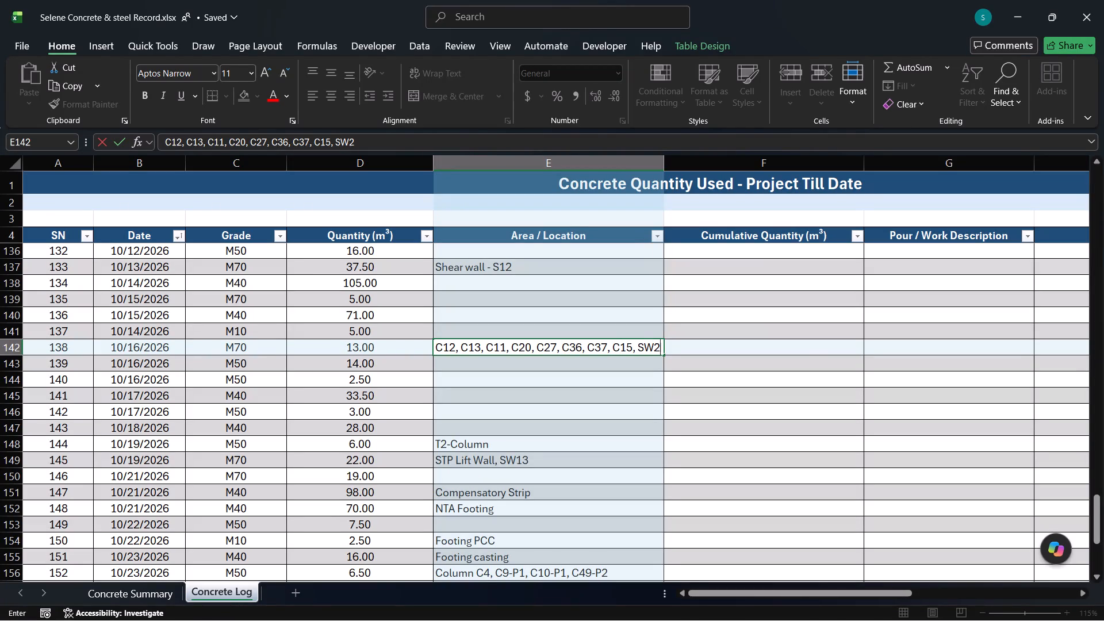
pyautogui.write(',')
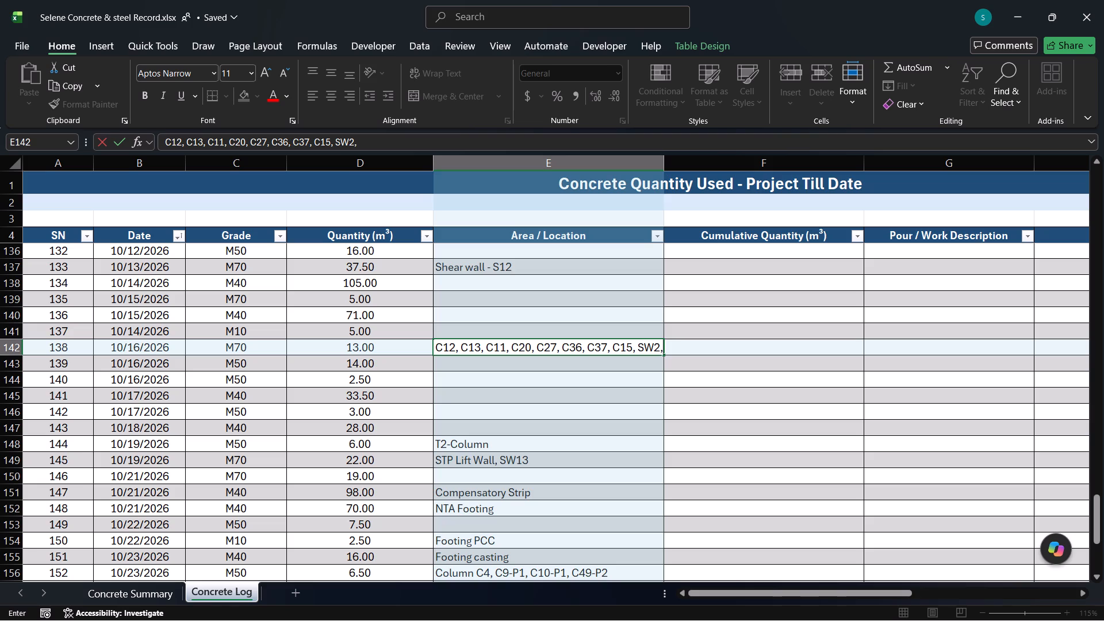
pyautogui.press('space')
pyautogui.hotkey('shift', 'n')
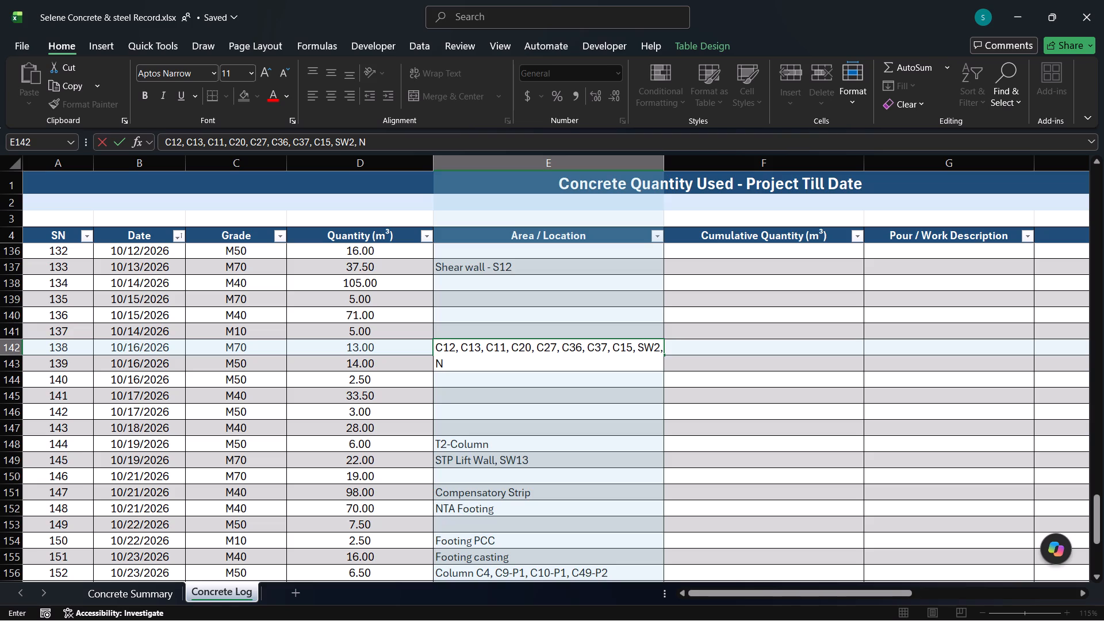
pyautogui.write('TC14')
pyautogui.write(',')
pyautogui.press('space')
pyautogui.write('C5')
pyautogui.press('8')
pyautogui.press('Return')
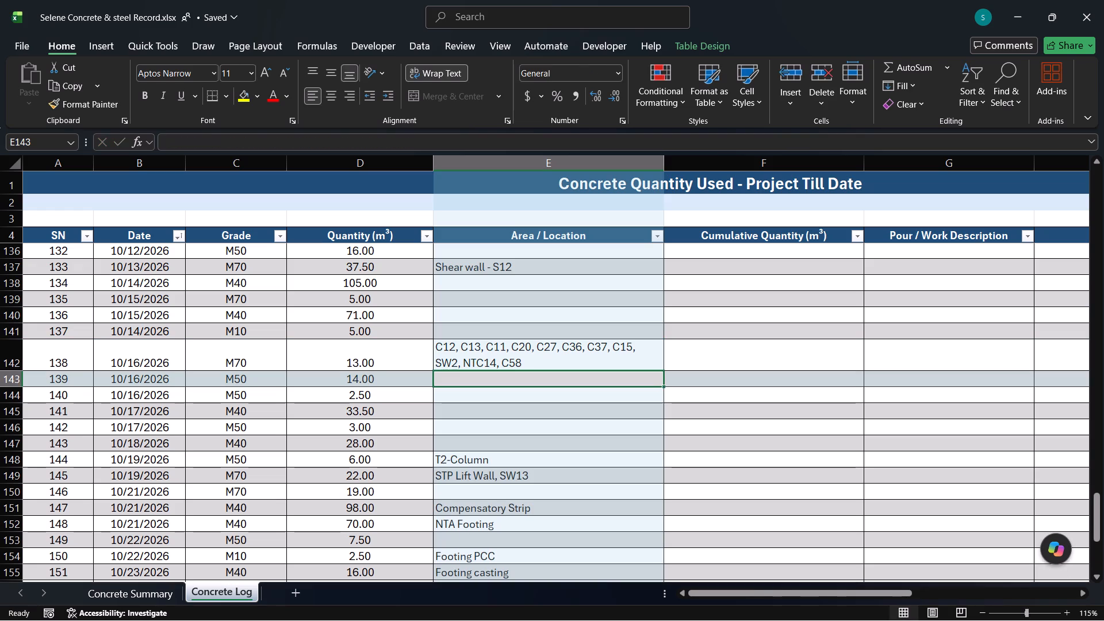
# Enter a ditto mark ('') as the Area / Location of entry 139, the 14.00 m³ M50 pour, and save the workbook.
pyautogui.write("''")
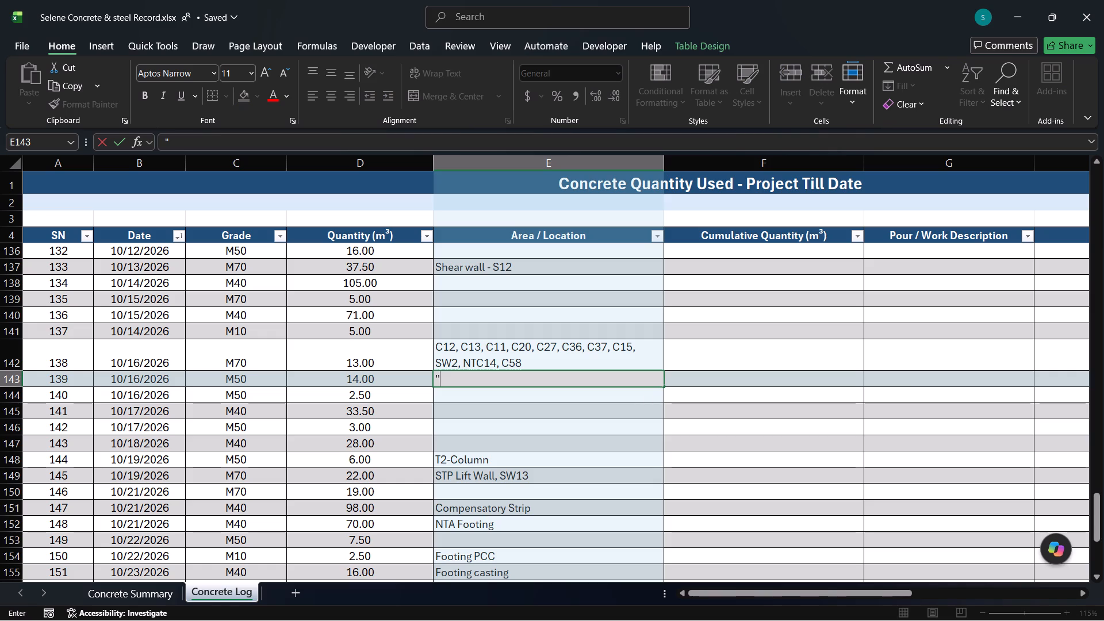
pyautogui.press('Return')
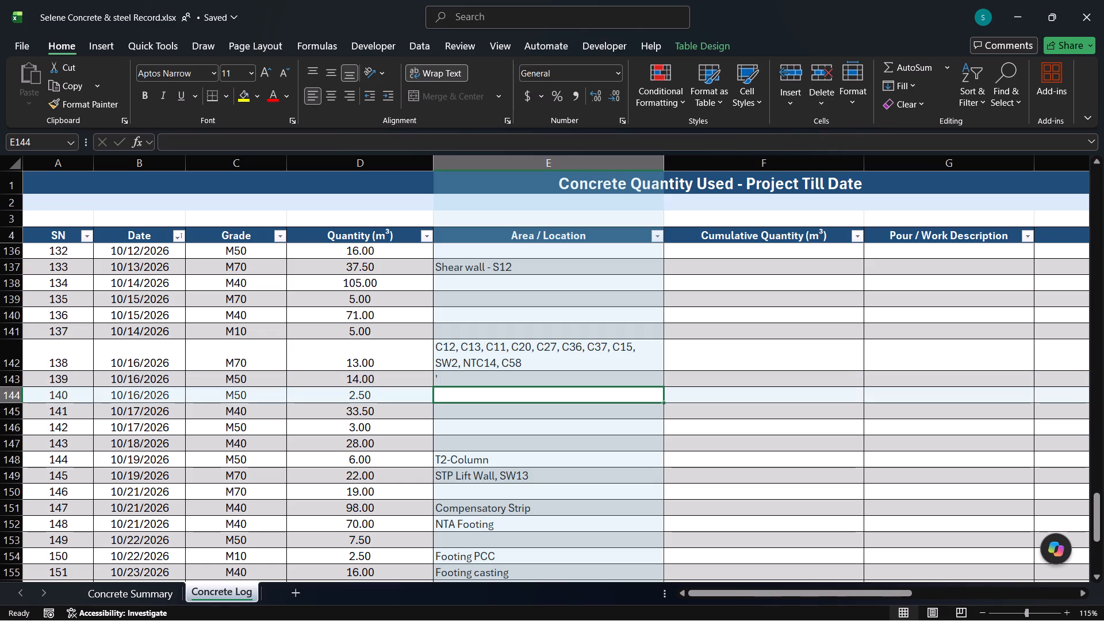
pyautogui.doubleClick(458, 379)
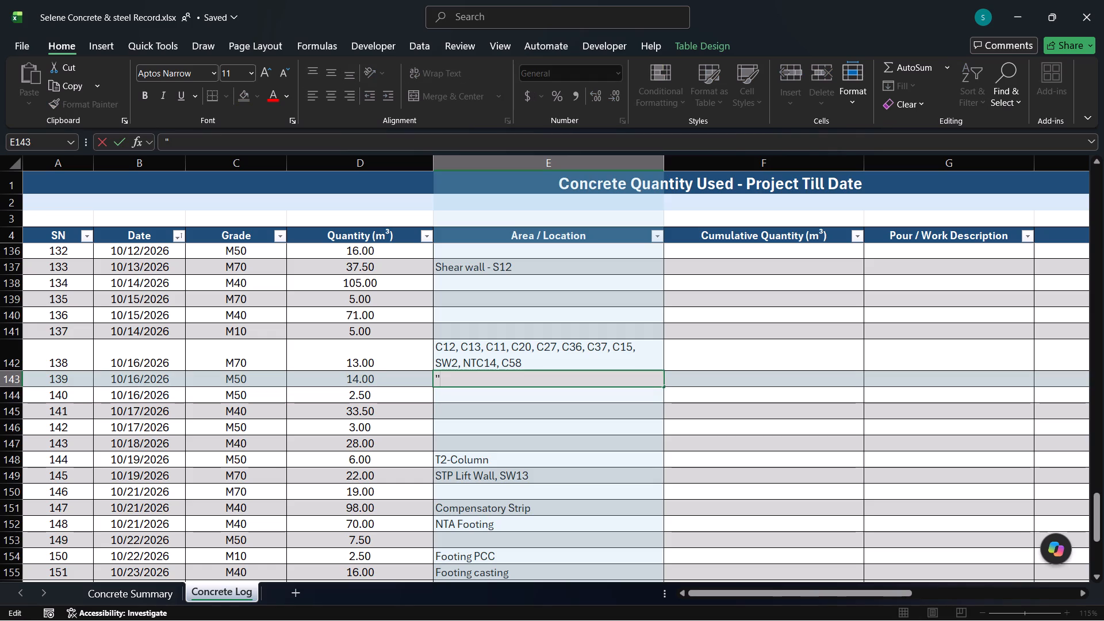
pyautogui.press("'")
pyautogui.press('Return')
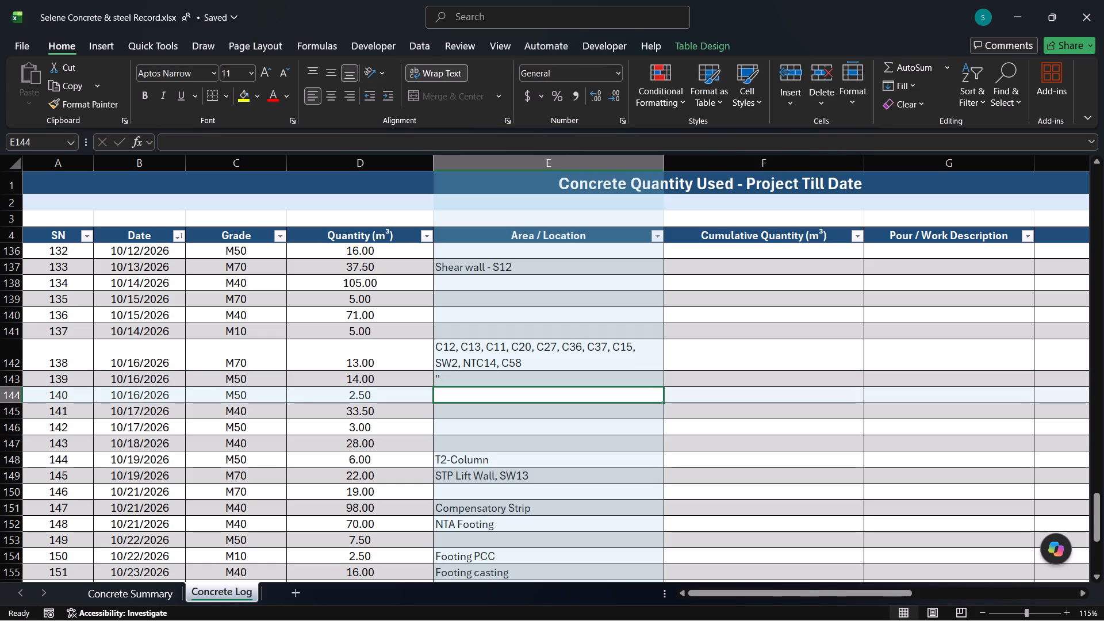
pyautogui.hotkey('ctrl', 's')
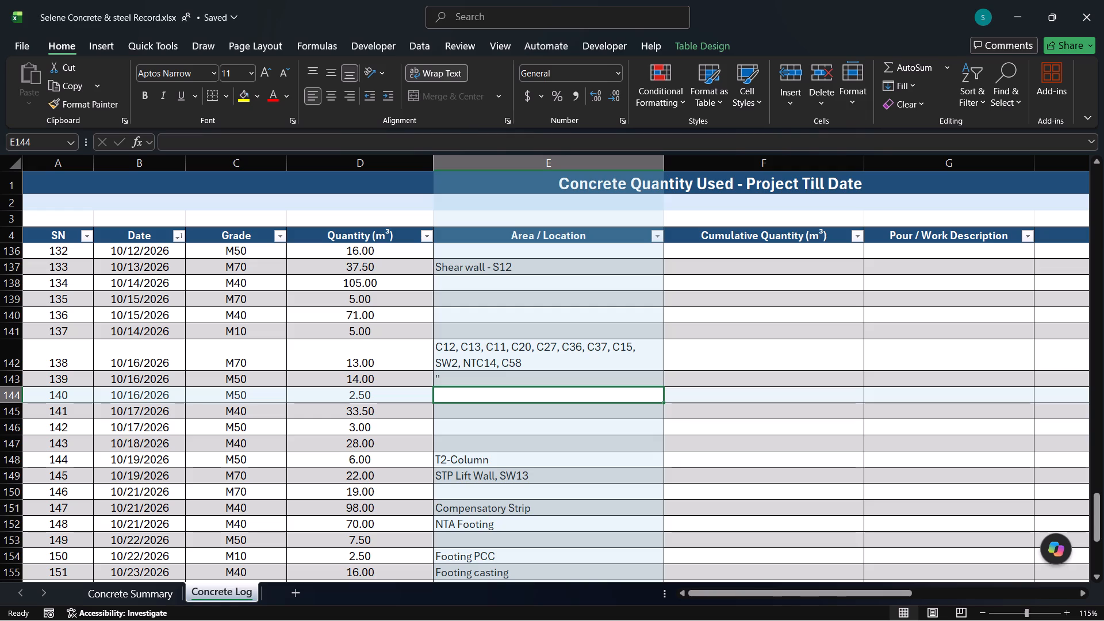
# Enter Footing PCC as the Area / Location of entry 137, the 5.00 m³ M10 pour, and save the workbook.
pyautogui.click(453, 420)
pyautogui.click(450, 392)
pyautogui.click(463, 333)
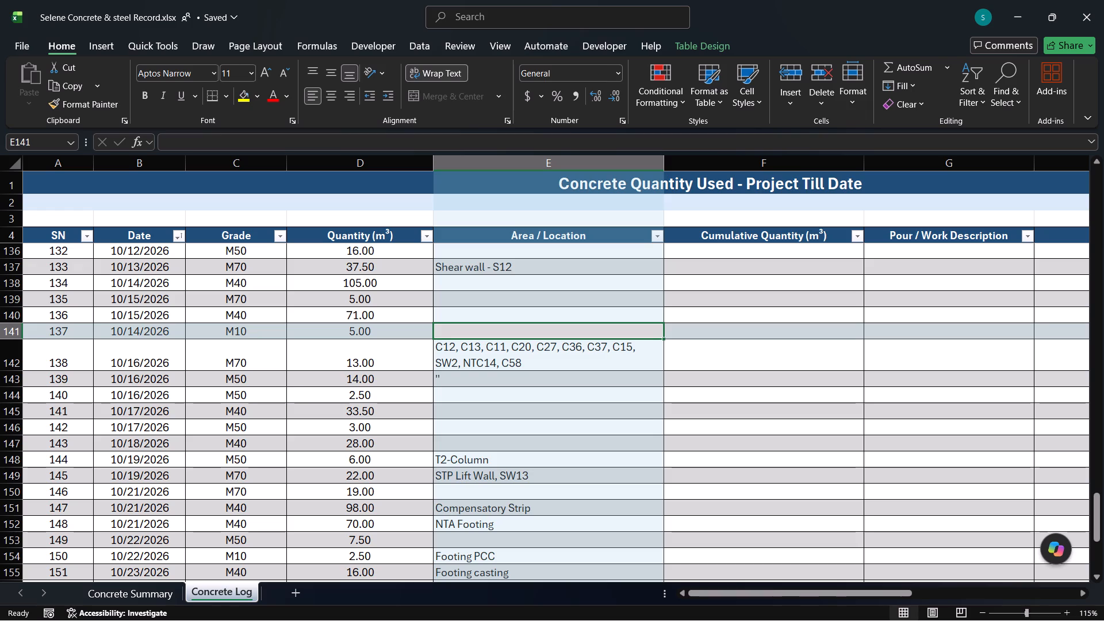
pyautogui.write('Footing')
pyautogui.press('space')
pyautogui.hotkey('shift', 'p')
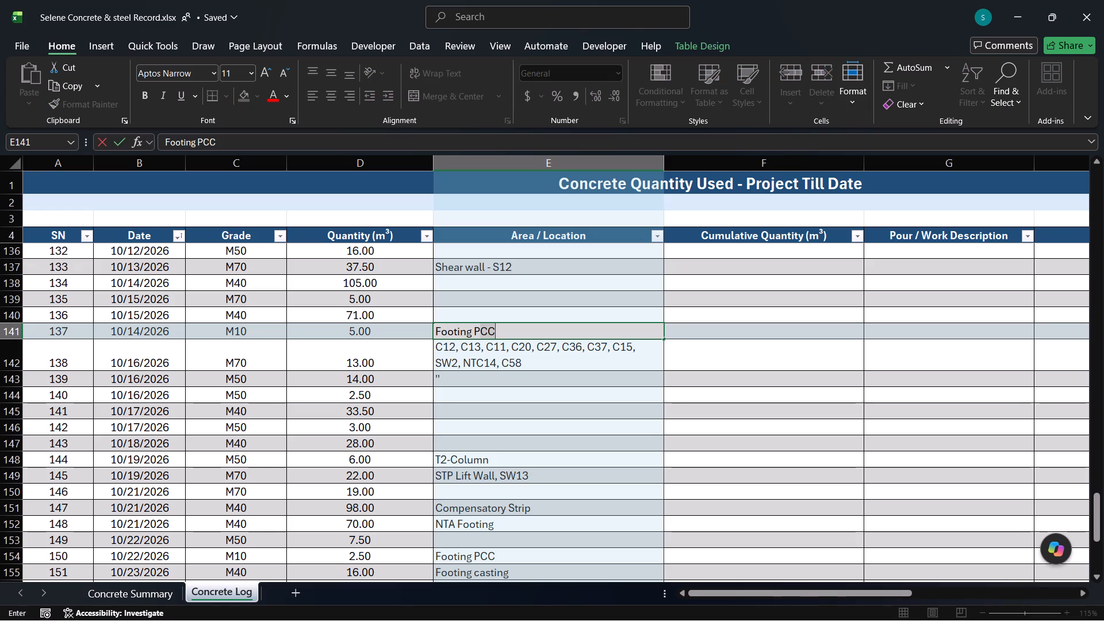
pyautogui.write('CC')
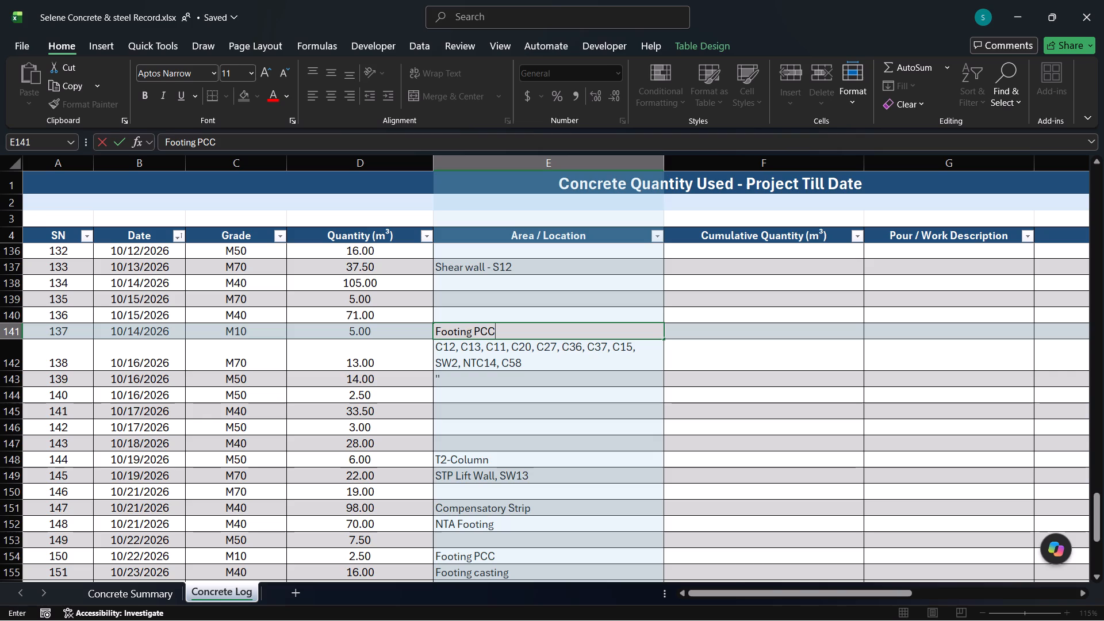
pyautogui.click(457, 317)
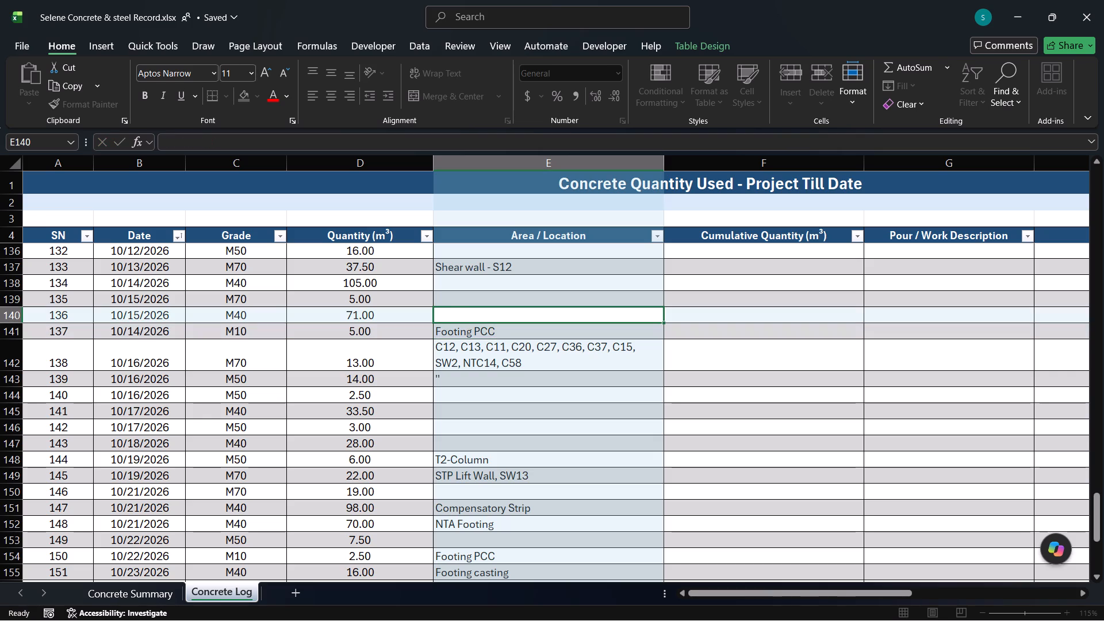
pyautogui.hotkey('ctrl', 's')
# Enter Footing CF6 as the Area / Location of entry 136, the 71.00 m³ M40 pour, and save the workbook.
pyautogui.click(461, 337)
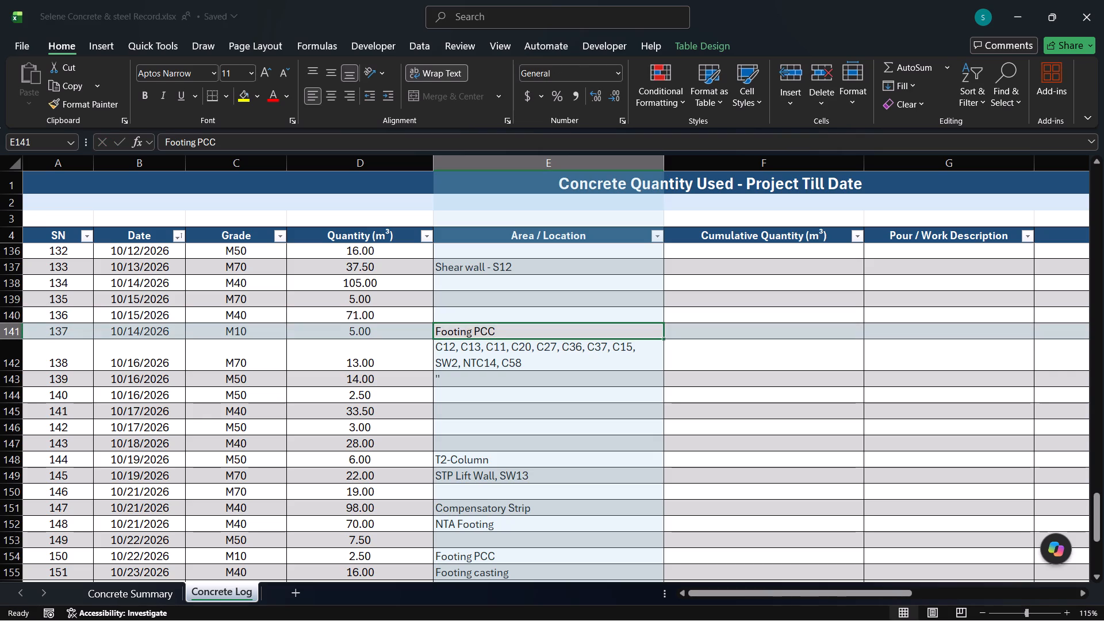
pyautogui.scroll(1, 461, 337)
pyautogui.click(458, 345)
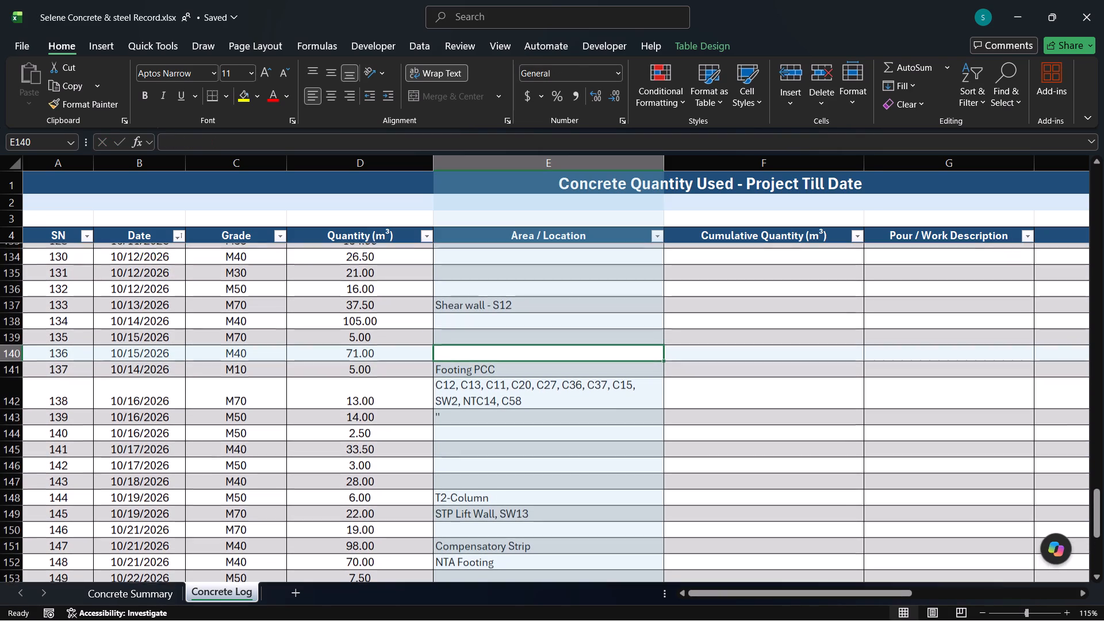
pyautogui.click(478, 340)
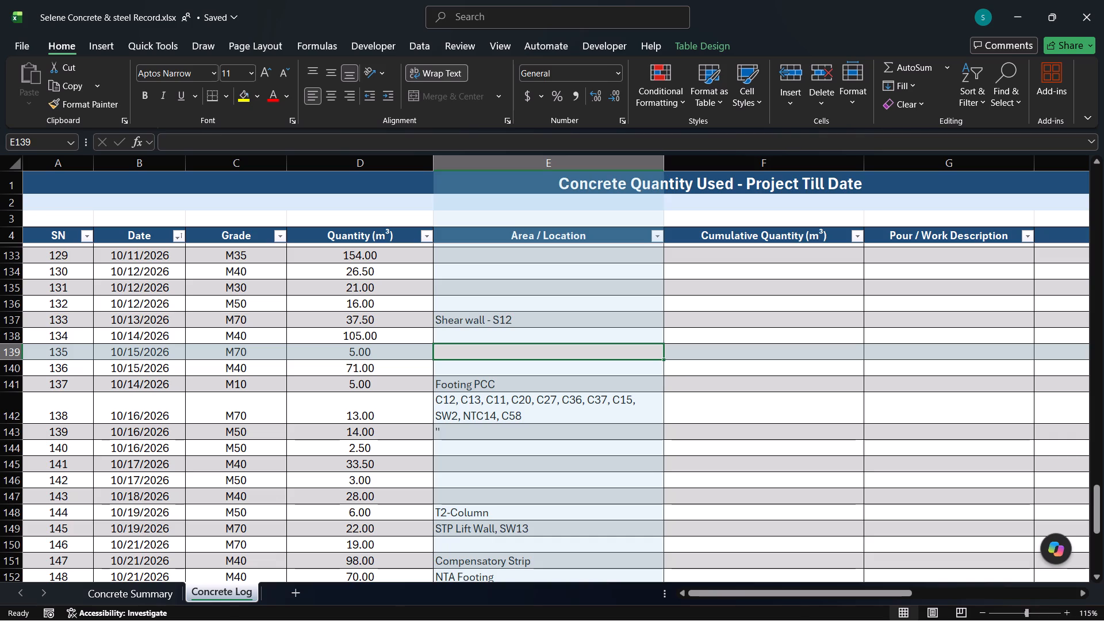
pyautogui.click(463, 373)
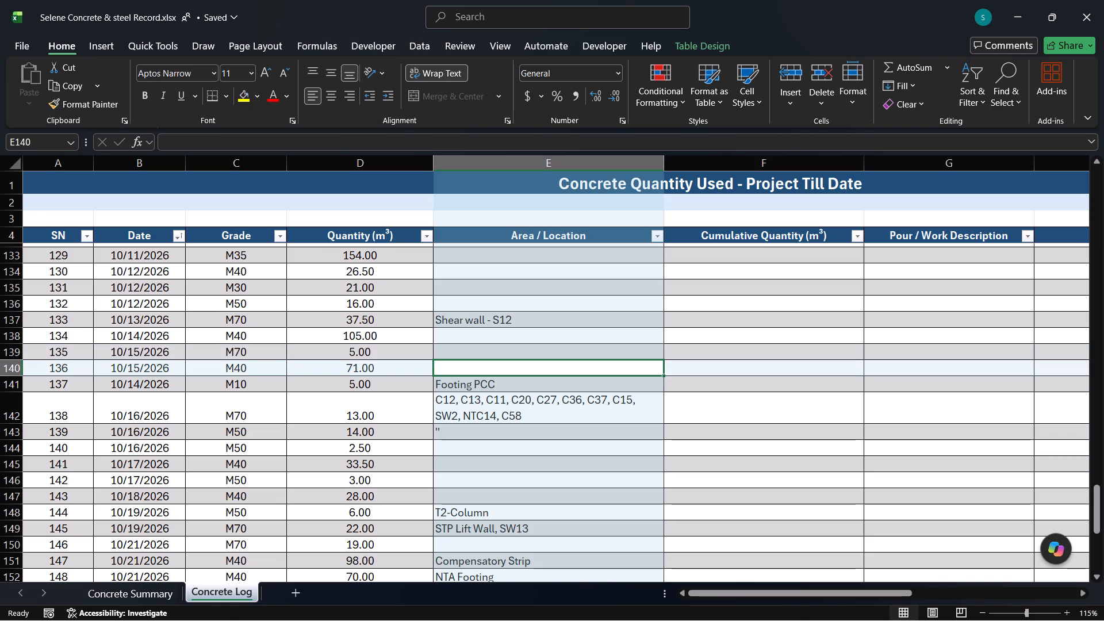
pyautogui.write('Footing')
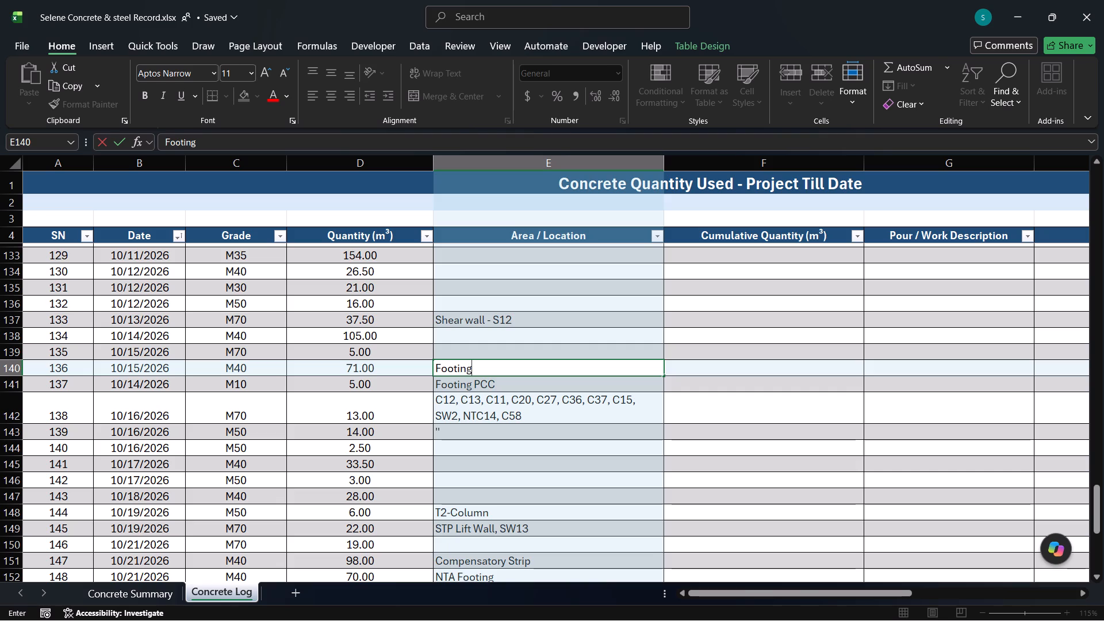
pyautogui.press('space')
pyautogui.write('C')
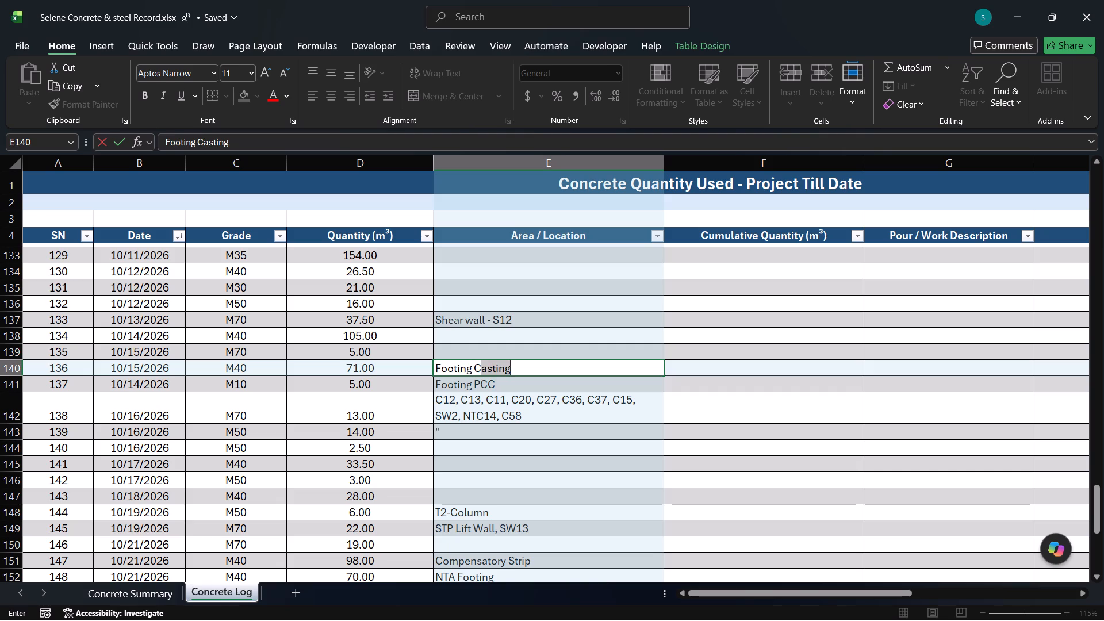
pyautogui.hotkey('shift', 'f')
pyautogui.press('6')
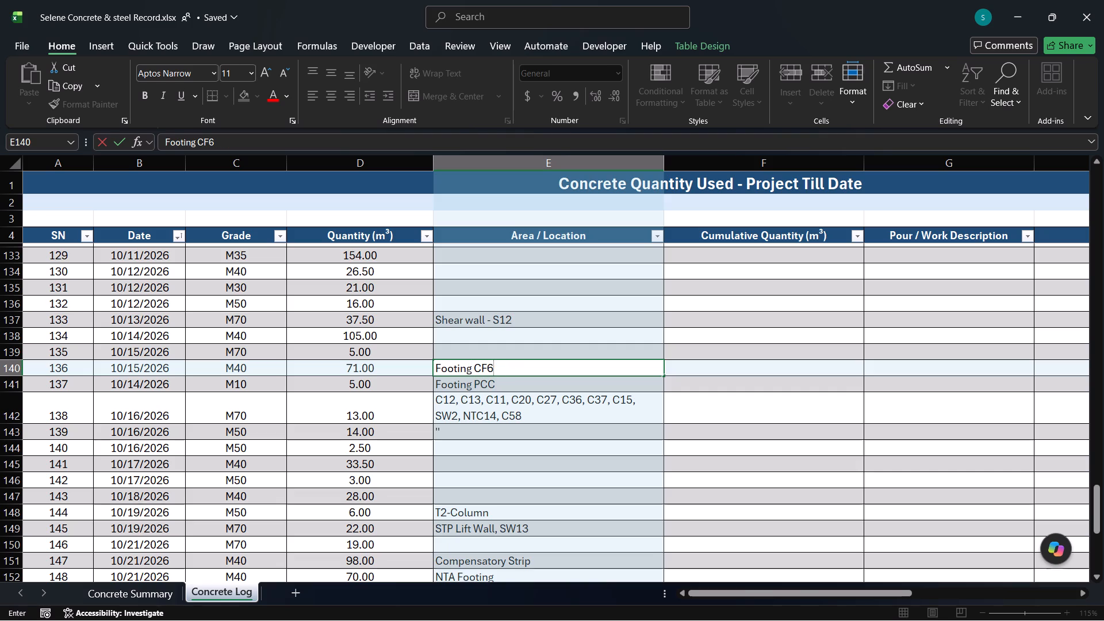
pyautogui.hotkey('shift', 'Return')
pyautogui.hotkey('ctrl', 's')
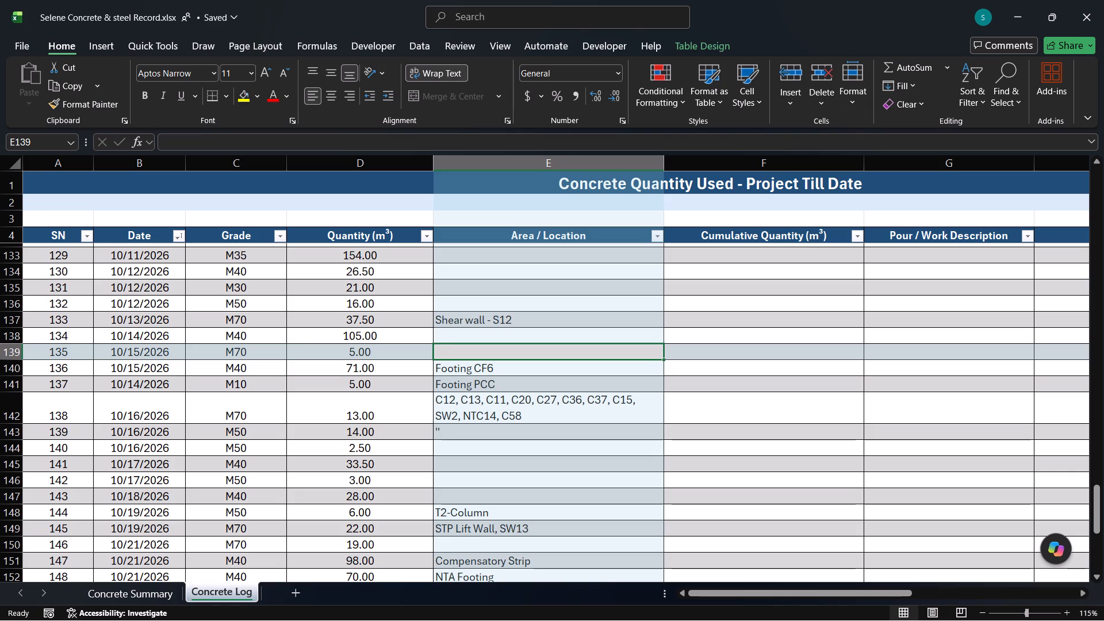
# Enter Column C15 + Debit on rejected as the Area / Location of entry 135, the 5.00 m³ M70 pour of 10/15/2026.
pyautogui.write('Column C15')
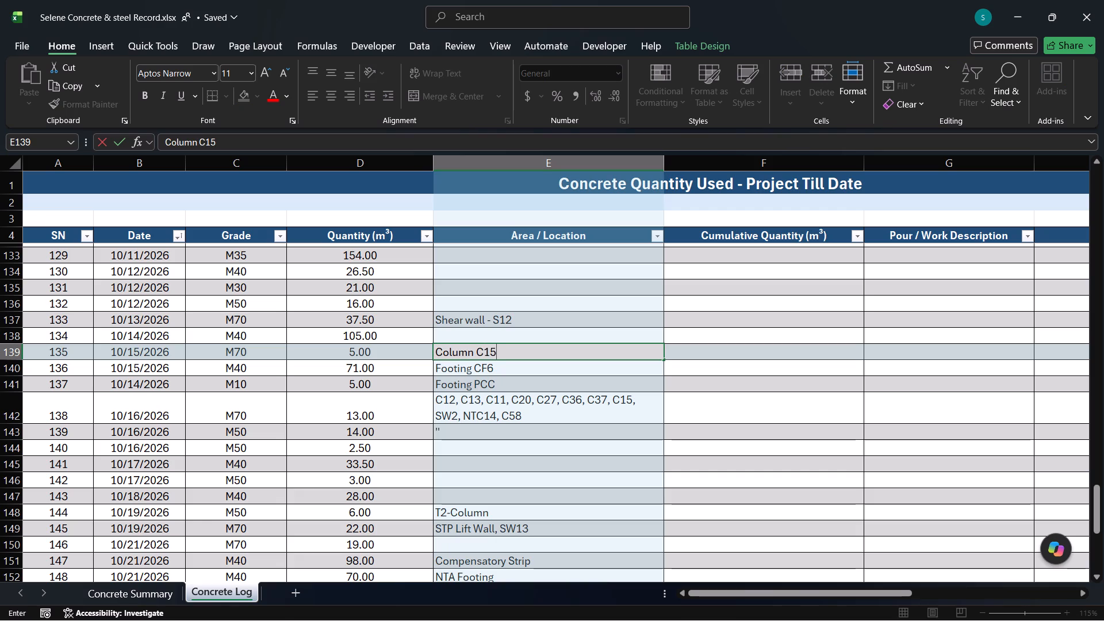
pyautogui.press('space')
pyautogui.write('+')
pyautogui.press('space')
pyautogui.write('De')
pyautogui.write('bit')
pyautogui.press('space')
pyautogui.write('on rejected')
pyautogui.press('Return')
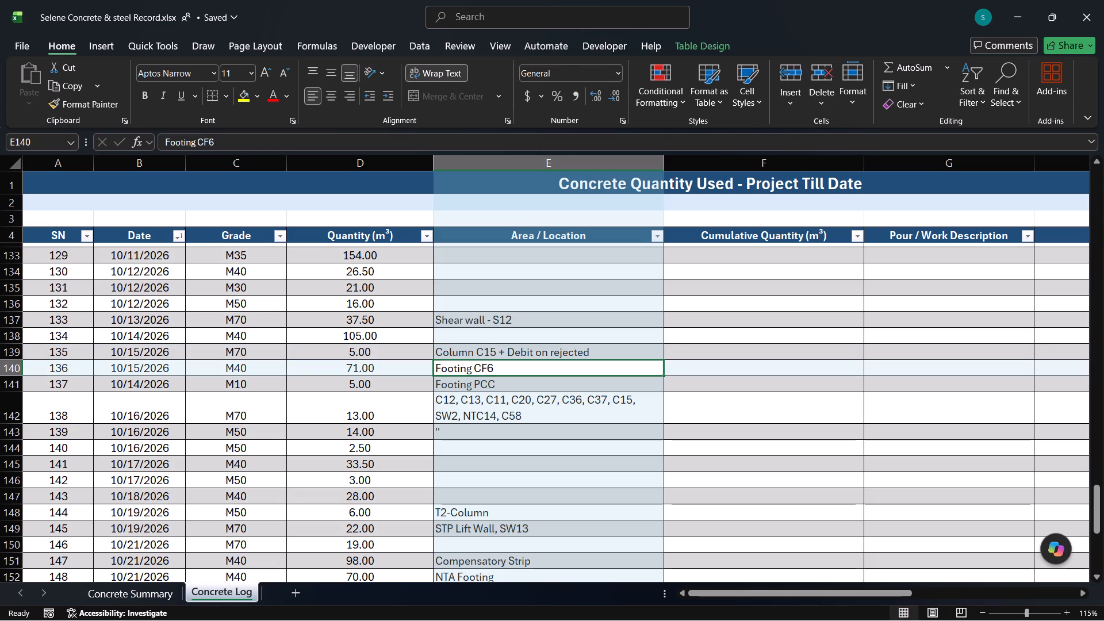
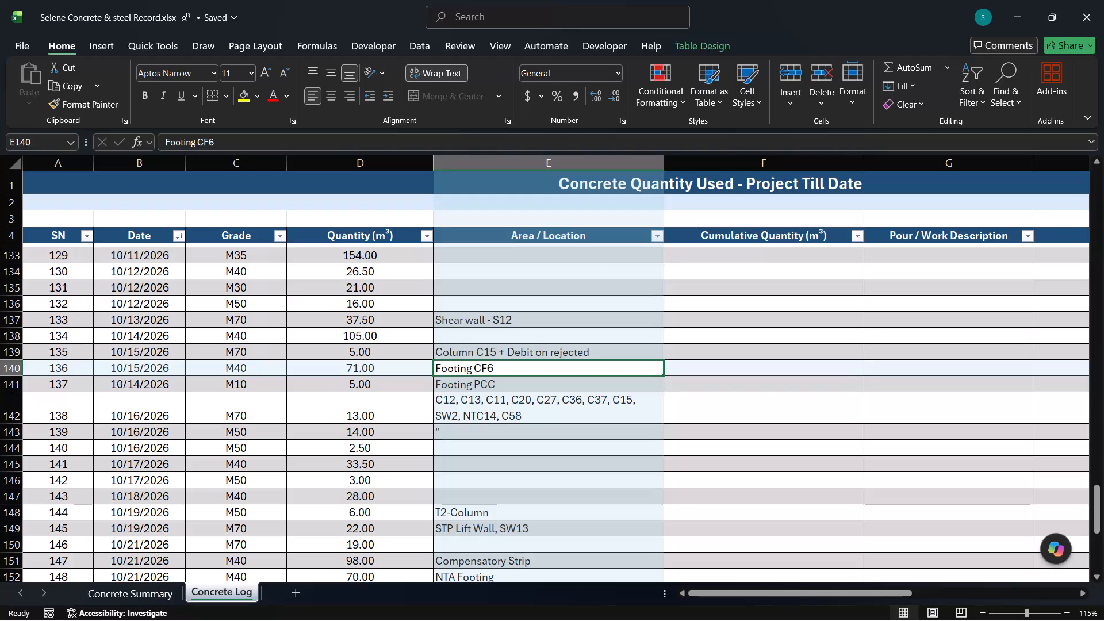
# Insert 1.4m3 before Debit in entry 135's Area / Location to read Column C15 + 1.4m3 Debit on rejected, and save the workbook.
pyautogui.doubleClick(508, 351)
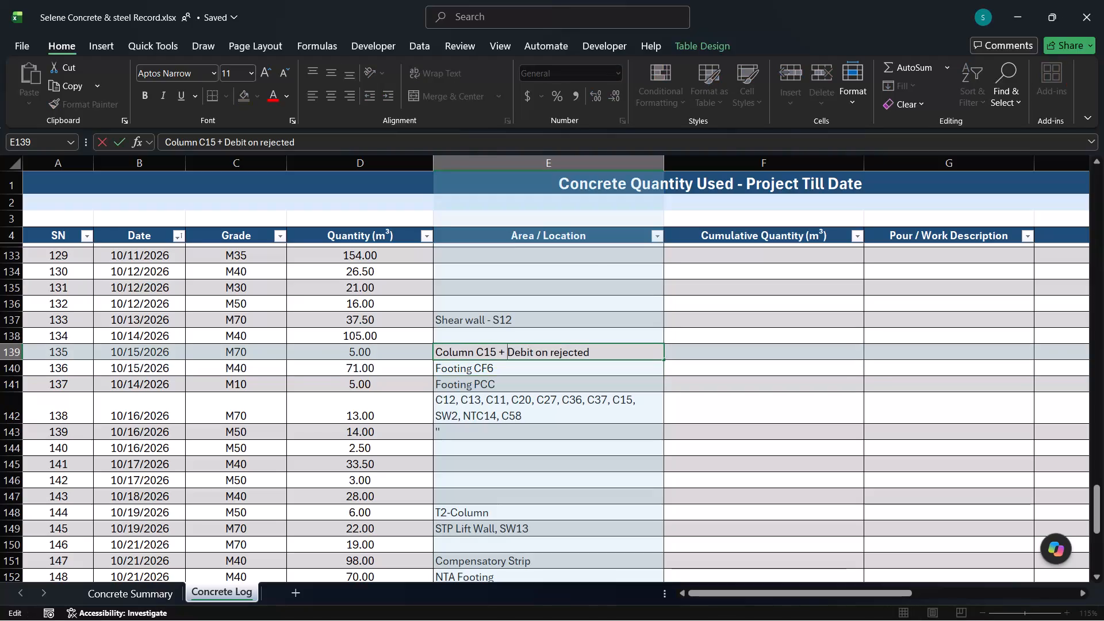
pyautogui.write('1.4')
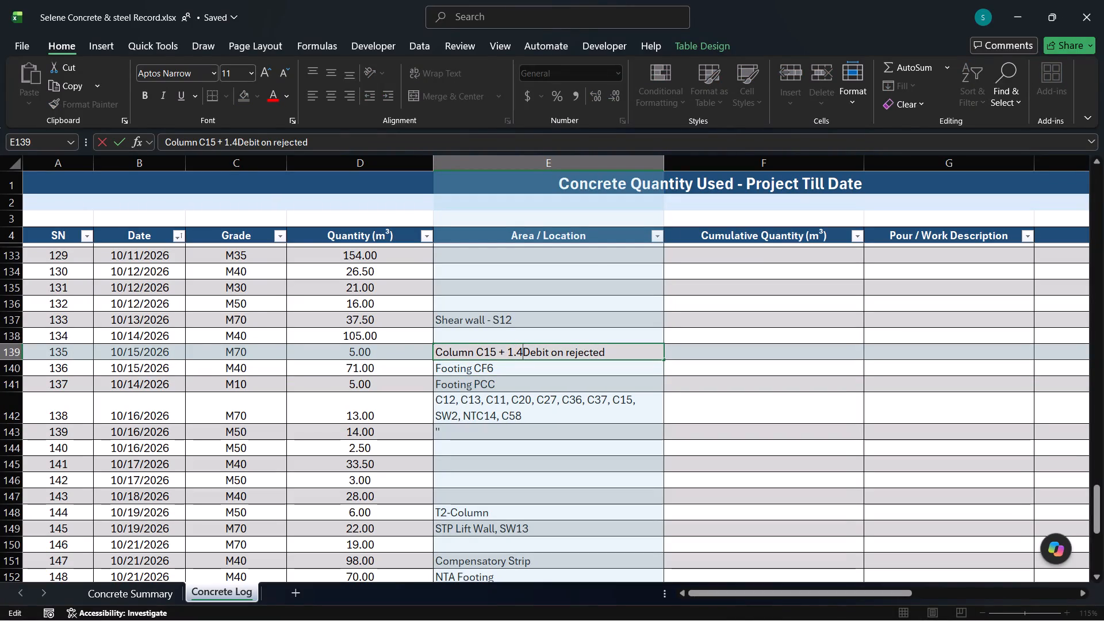
pyautogui.press('m')
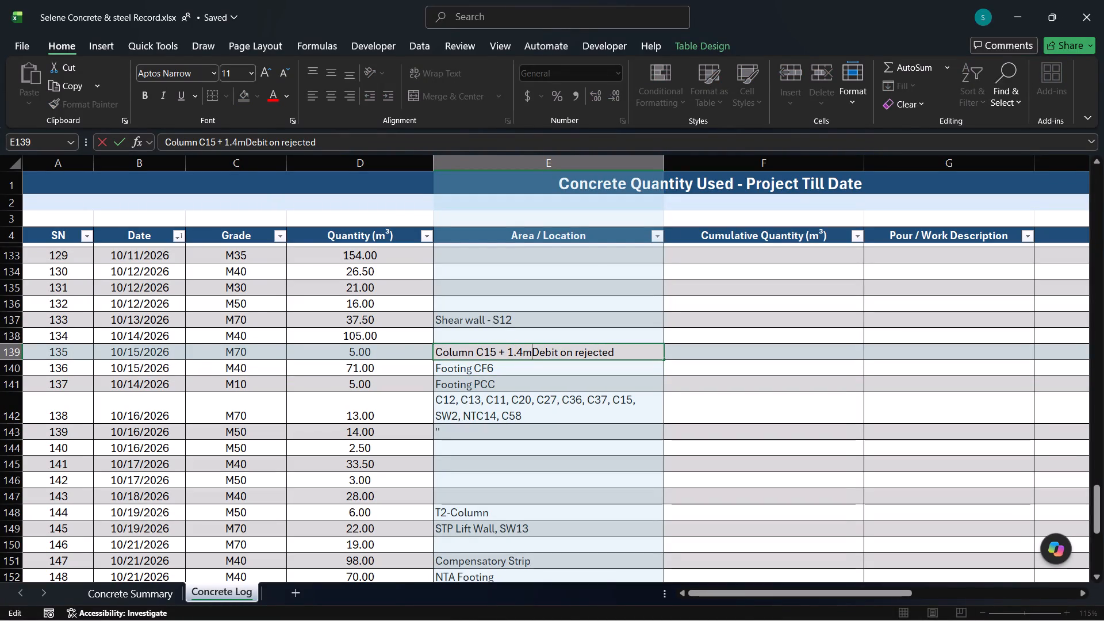
pyautogui.write('3')
pyautogui.press('space')
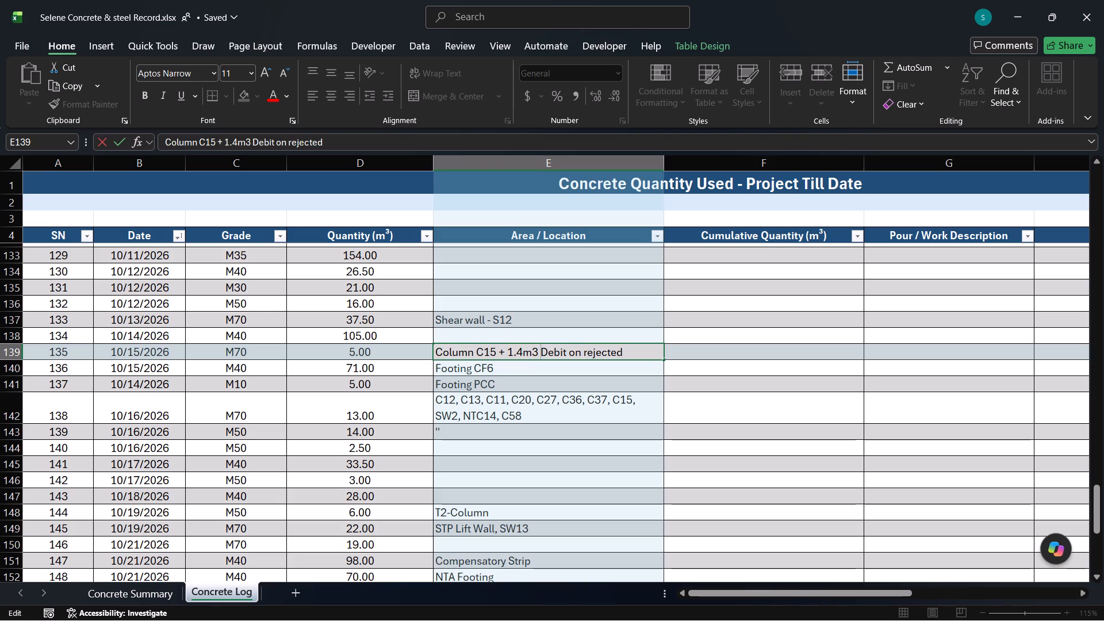
pyautogui.click(830, 427)
pyautogui.hotkey('ctrl', 's')
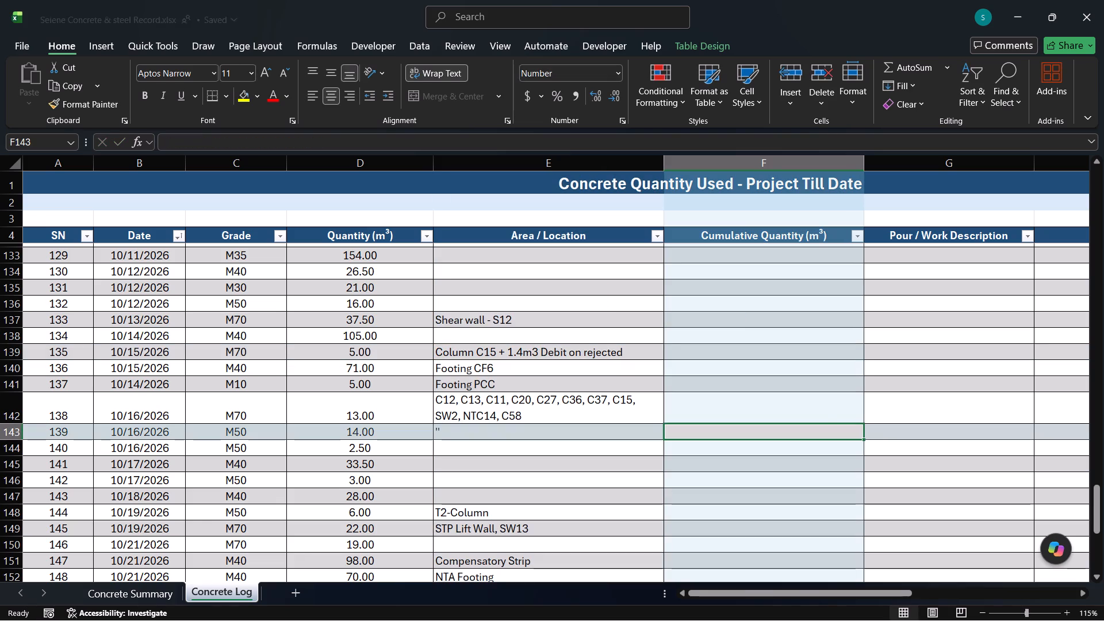
# Set the quantity of entry 156, the M30 STP Wall pour of 10/25/2026, to 32 m³ and save the workbook.
pyautogui.scroll(-9, 554, 424)
pyautogui.scroll(3, 461, 416)
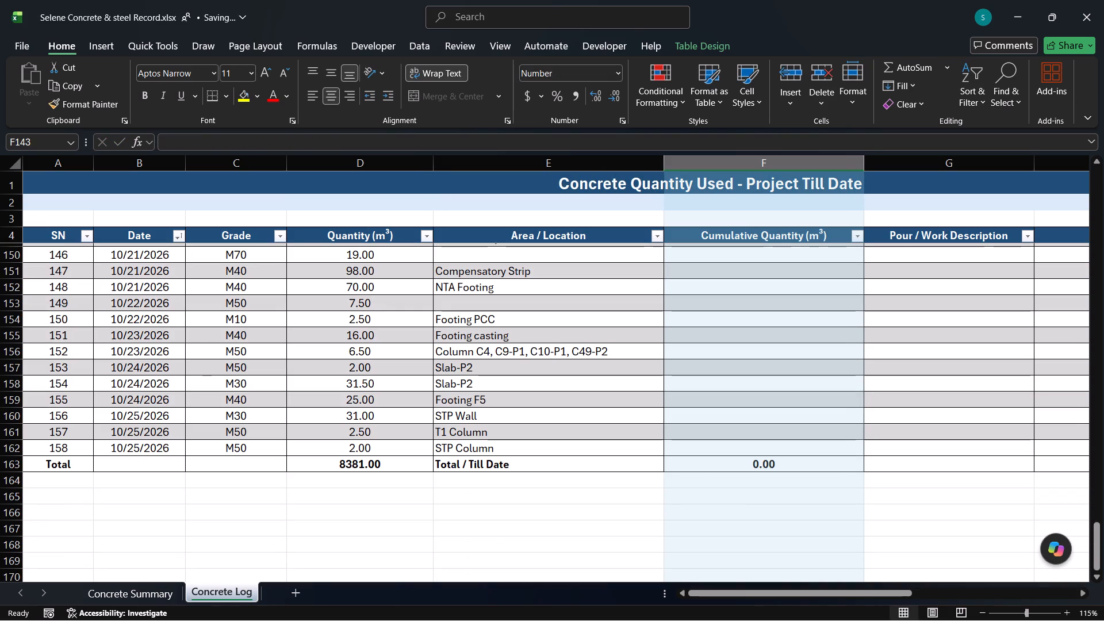
pyautogui.click(388, 423)
pyautogui.doubleClick(372, 419)
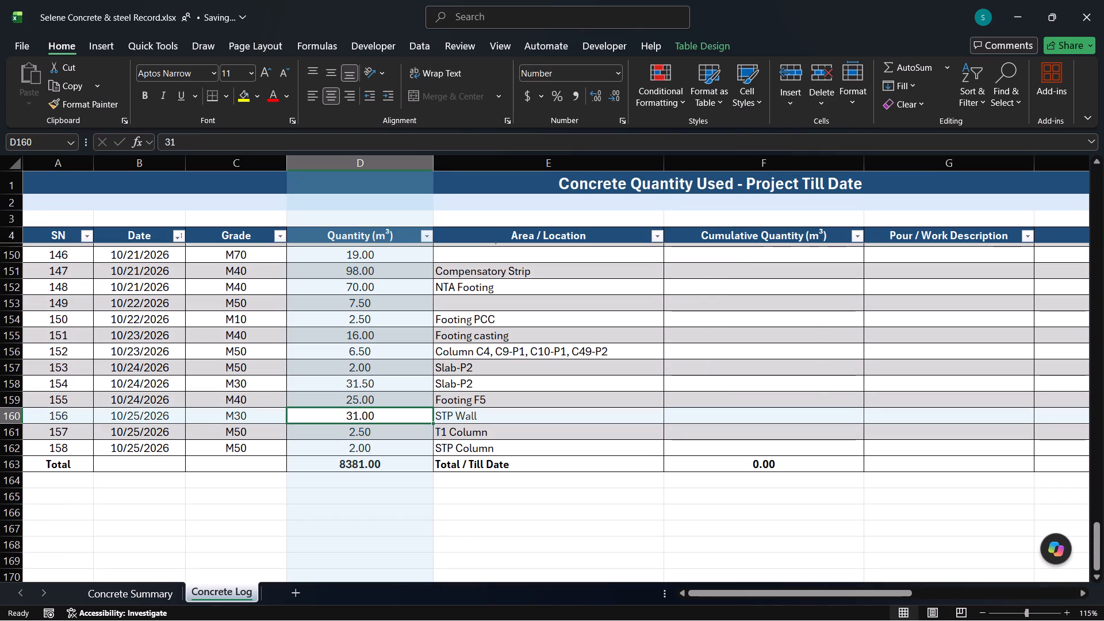
pyautogui.press('BackSpace')
pyautogui.press('2')
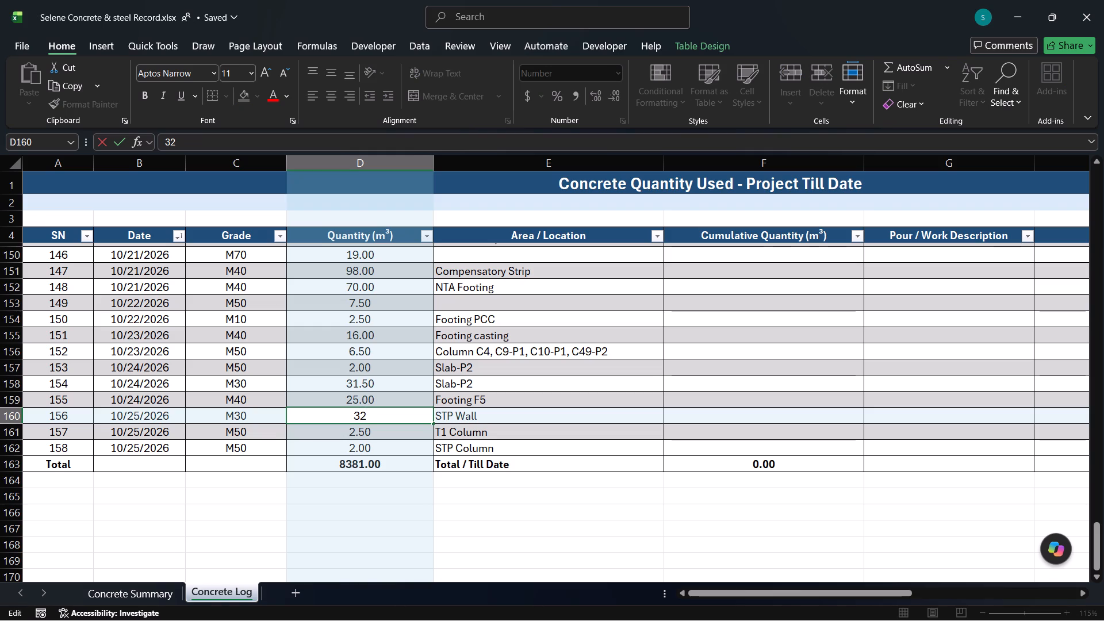
pyautogui.press('Return')
pyautogui.hotkey('ctrl', 's')
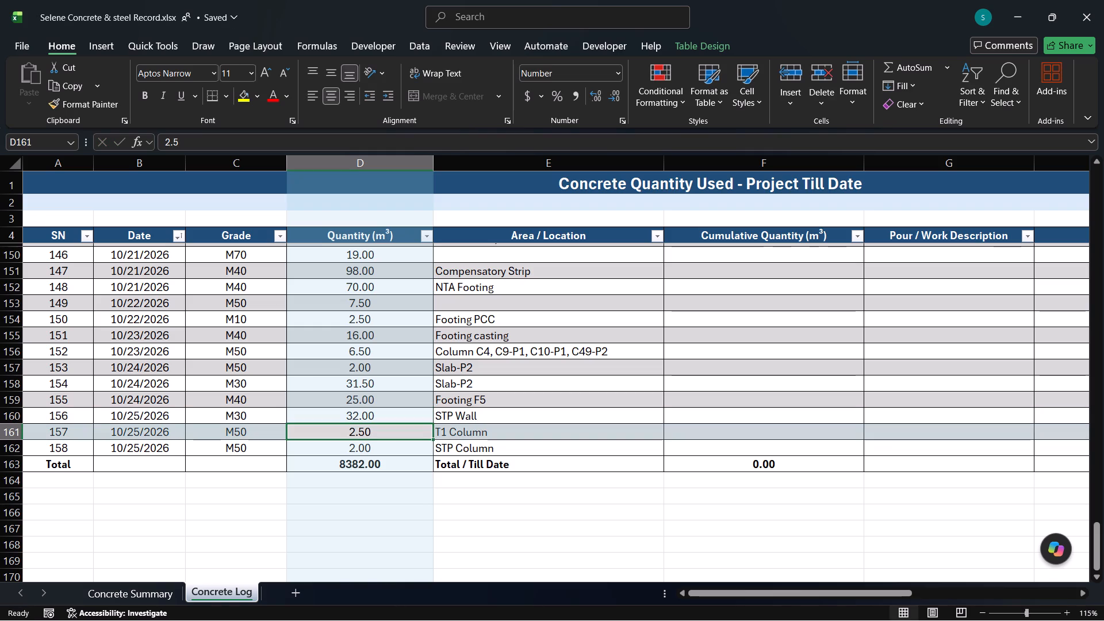
# Review the September and early October rows of the Concrete Log for their quantities and Area / Location entries.
pyautogui.scroll(2, 361, 414)
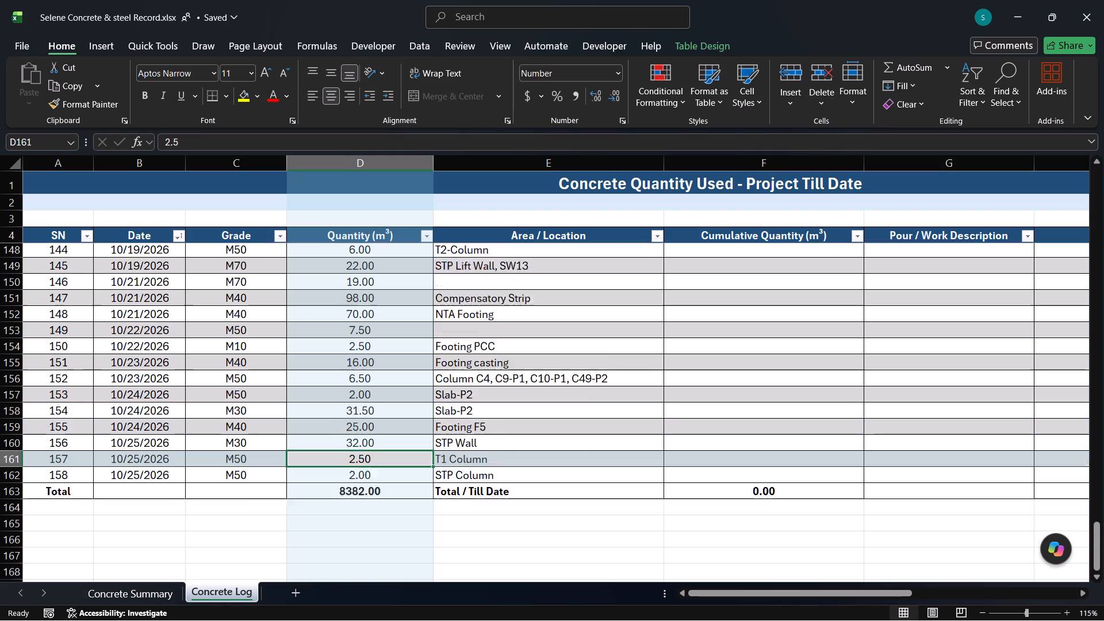
pyautogui.scroll(8, 361, 414)
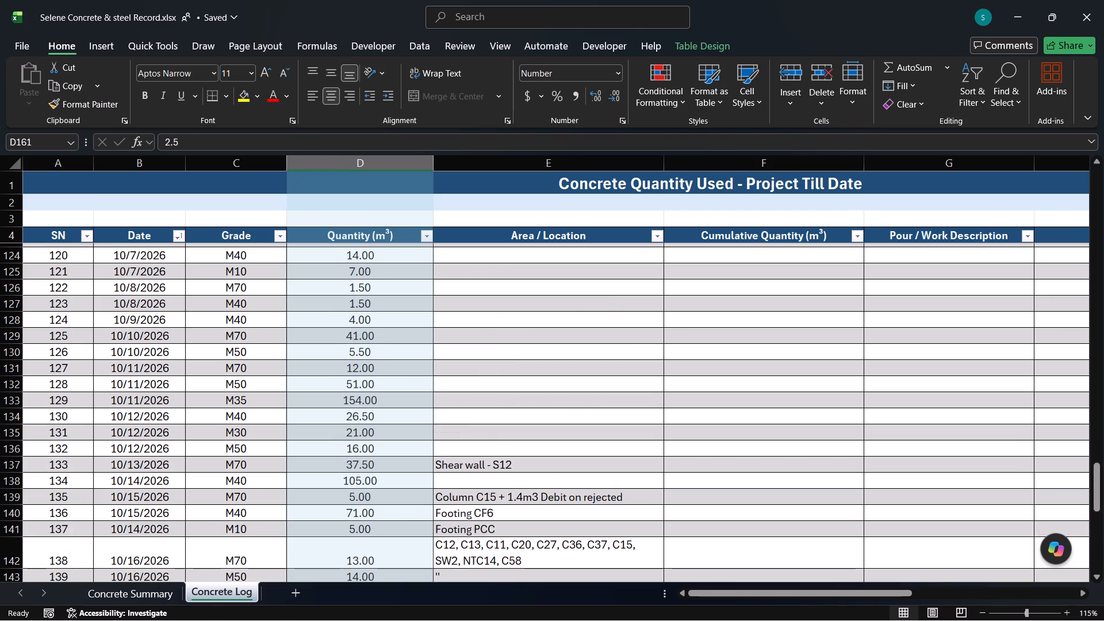
pyautogui.scroll(10, 361, 420)
pyautogui.scroll(2, 486, 424)
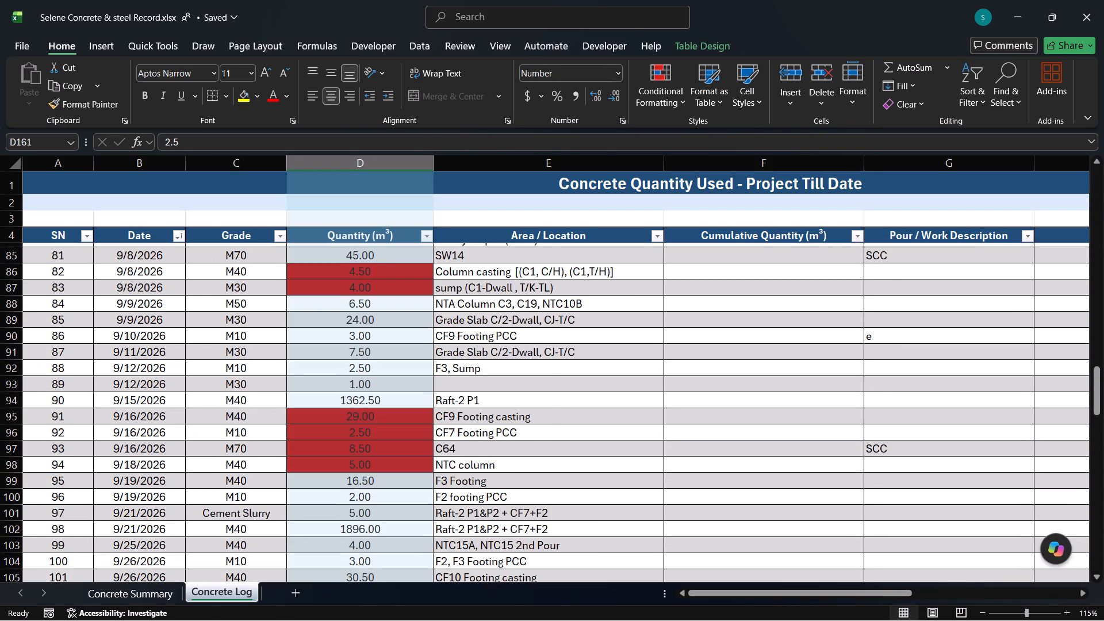
pyautogui.scroll(-5, 486, 424)
pyautogui.hotkey('ctrl', 's')
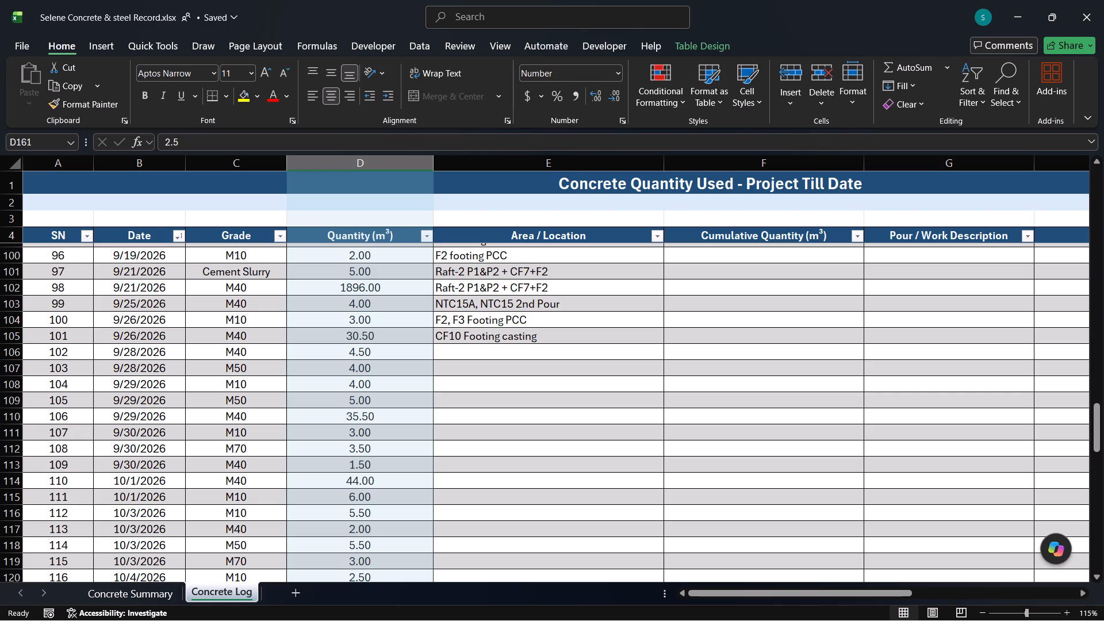
pyautogui.scroll(5, 485, 424)
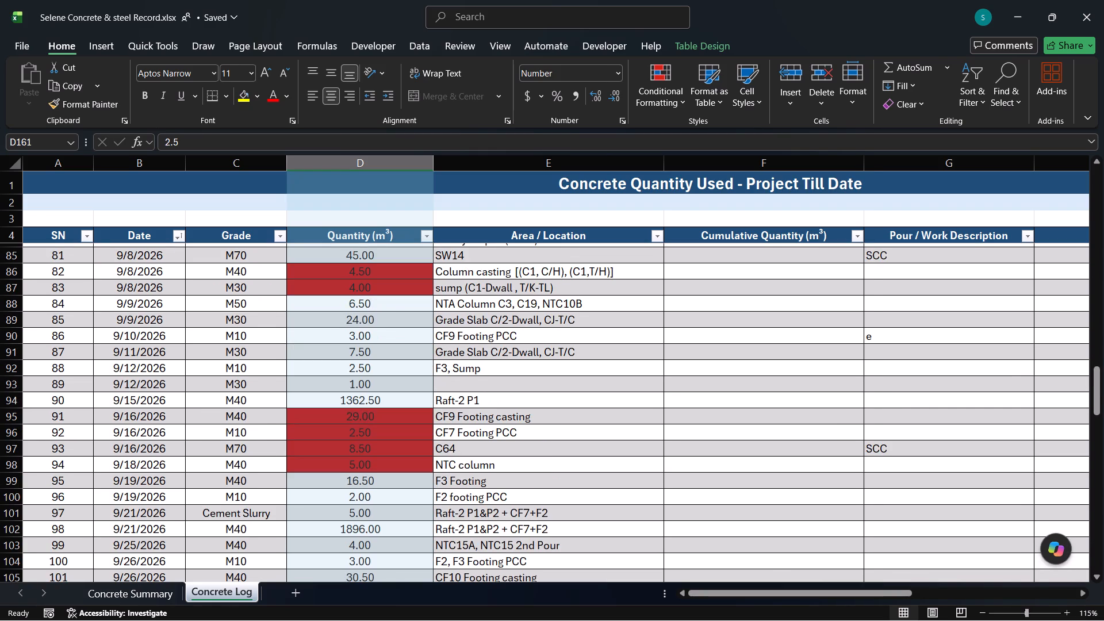
# Enter STP Column as the Area / Location of entry 132, the 16.00 m³ M50 pour of 10/12/2026.
pyautogui.scroll(-4, 553, 482)
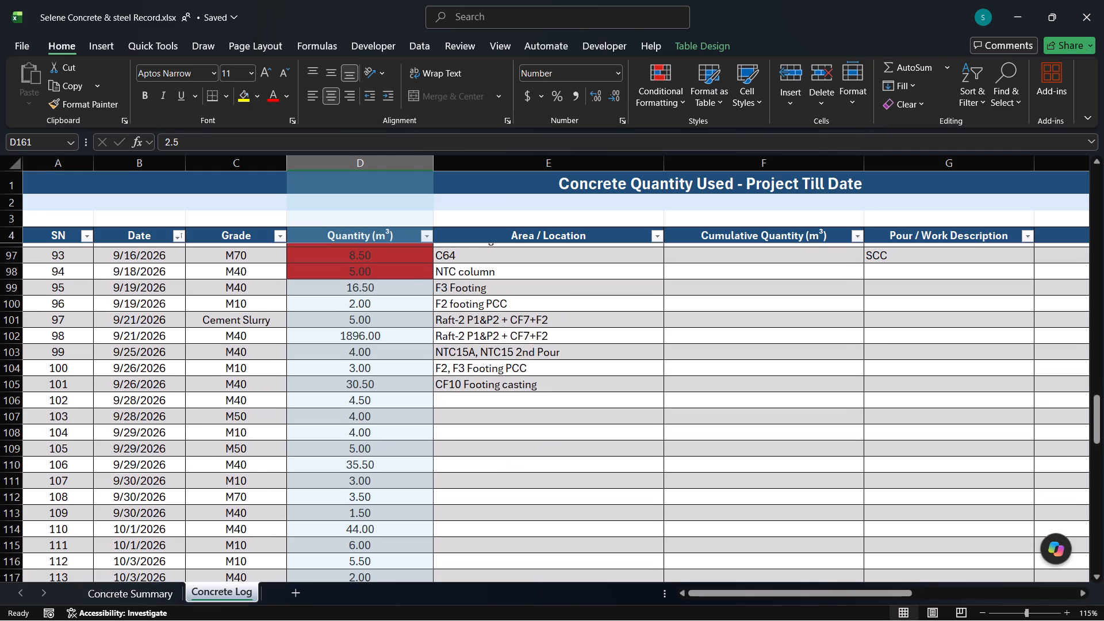
pyautogui.scroll(-6, 553, 482)
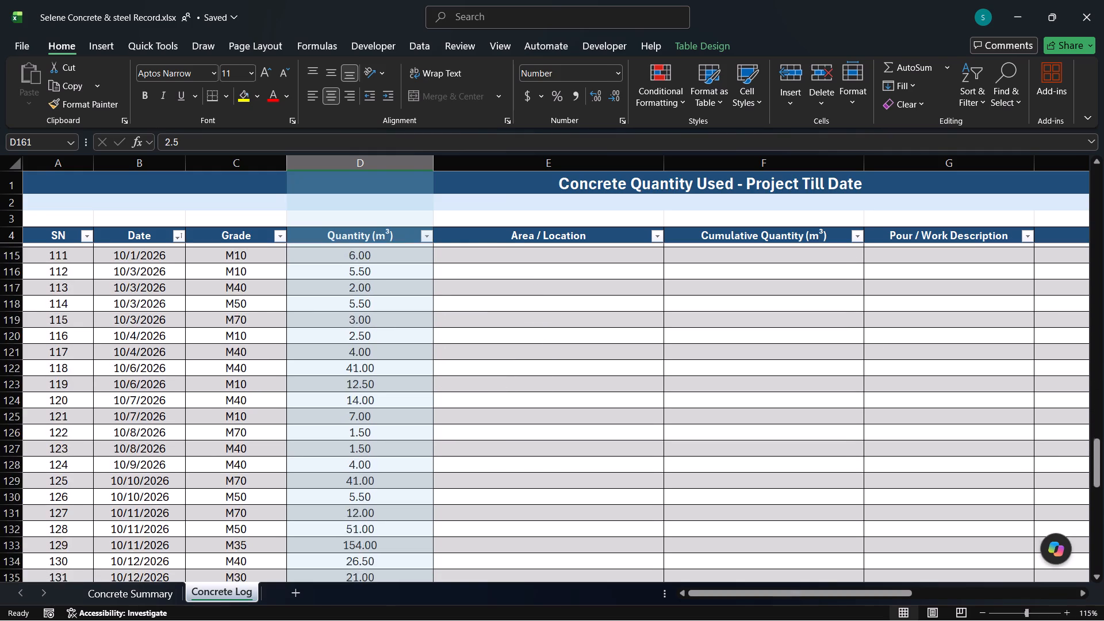
pyautogui.scroll(-4, 553, 482)
pyautogui.click(488, 398)
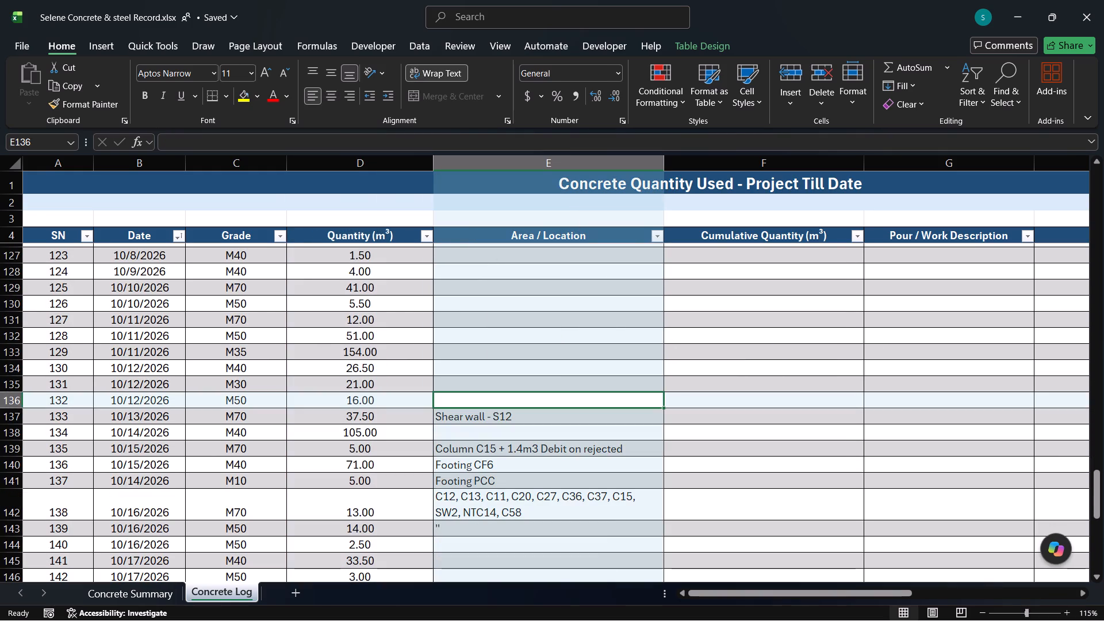
pyautogui.write('STP Column')
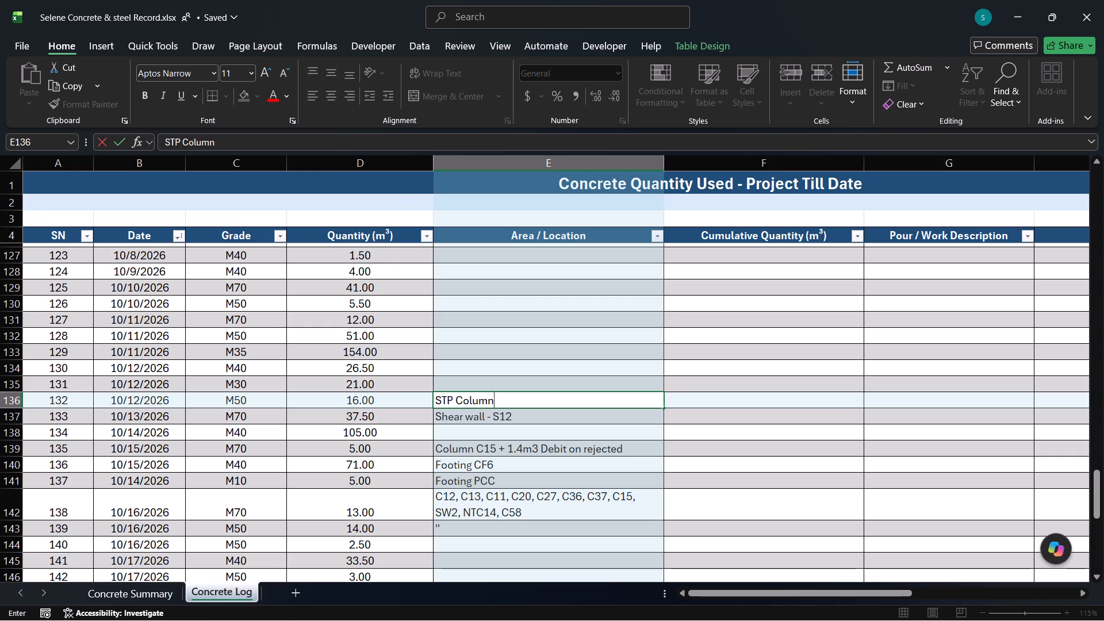
pyautogui.hotkey('shift', 'Return')
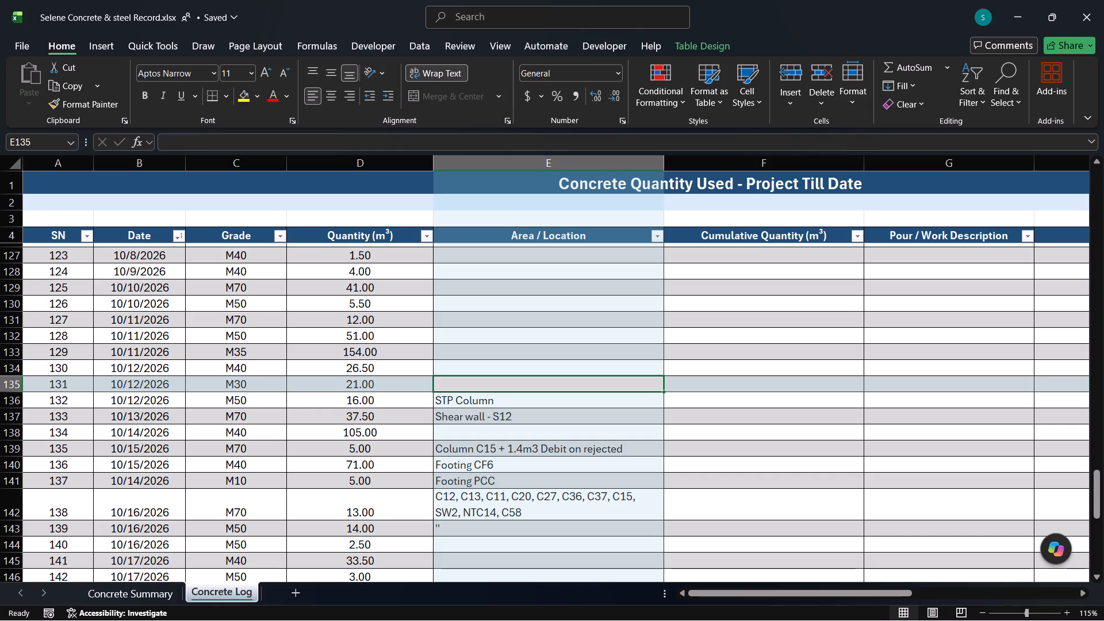
# Select the blank Area / Location cell of entry 134, the 105.00 m³ M40 pour of 10/14/2026.
pyautogui.click(482, 429)
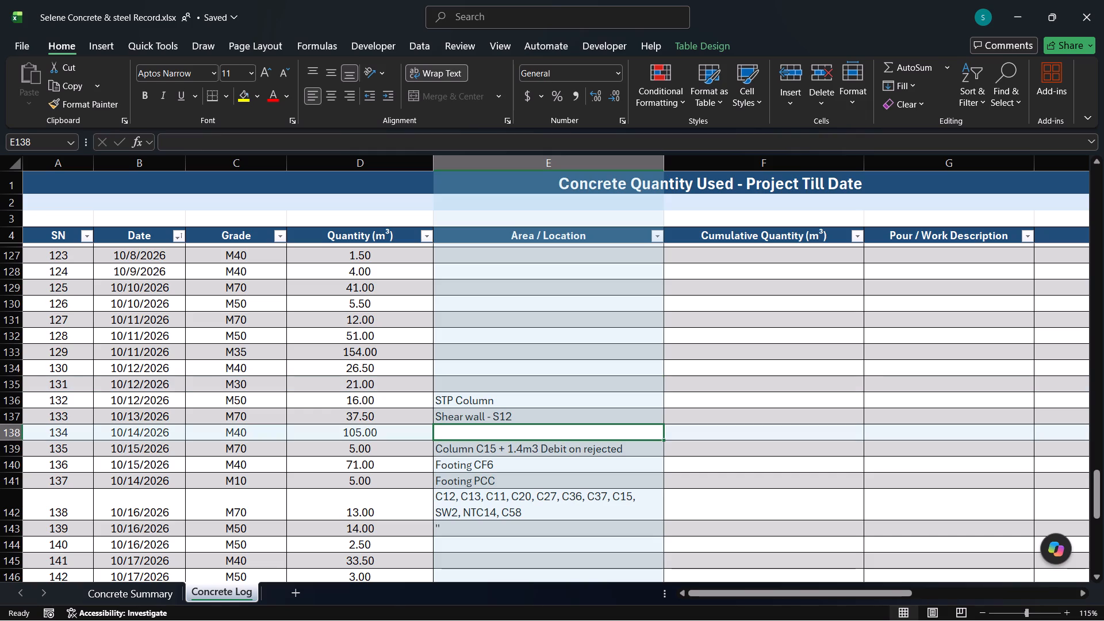
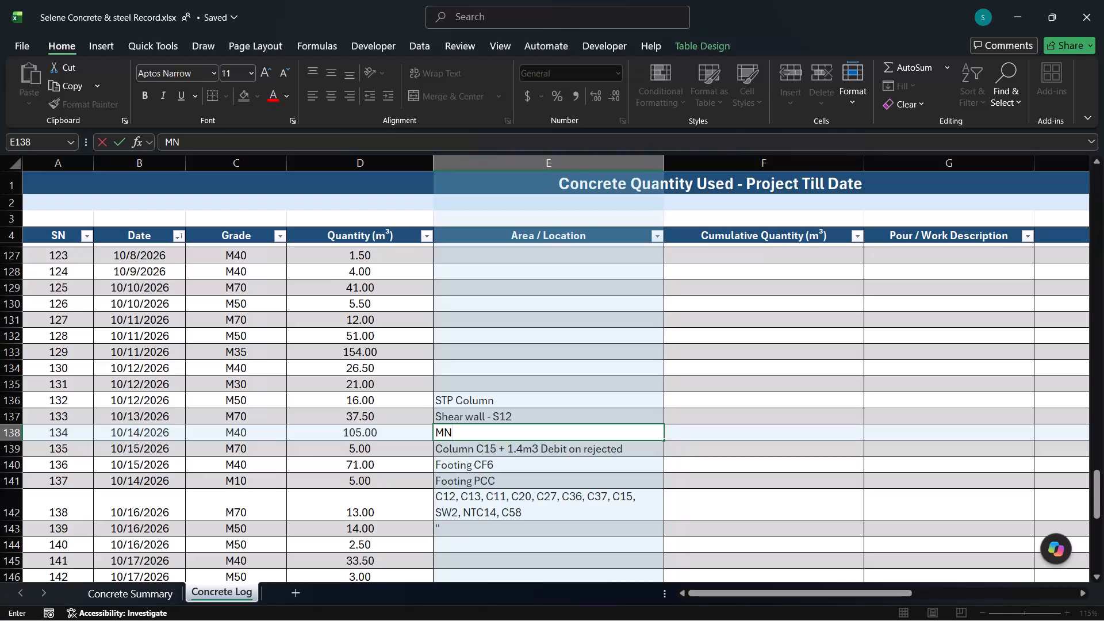
# Enter NTA Footing as the Area / Location of entry 134, the M40 pour of 10/14/2026, and save the workbook.
pyautogui.press('BackSpace')
pyautogui.press('BackSpace')
pyautogui.write('NTA Footing')
pyautogui.hotkey('ctrl', 's')
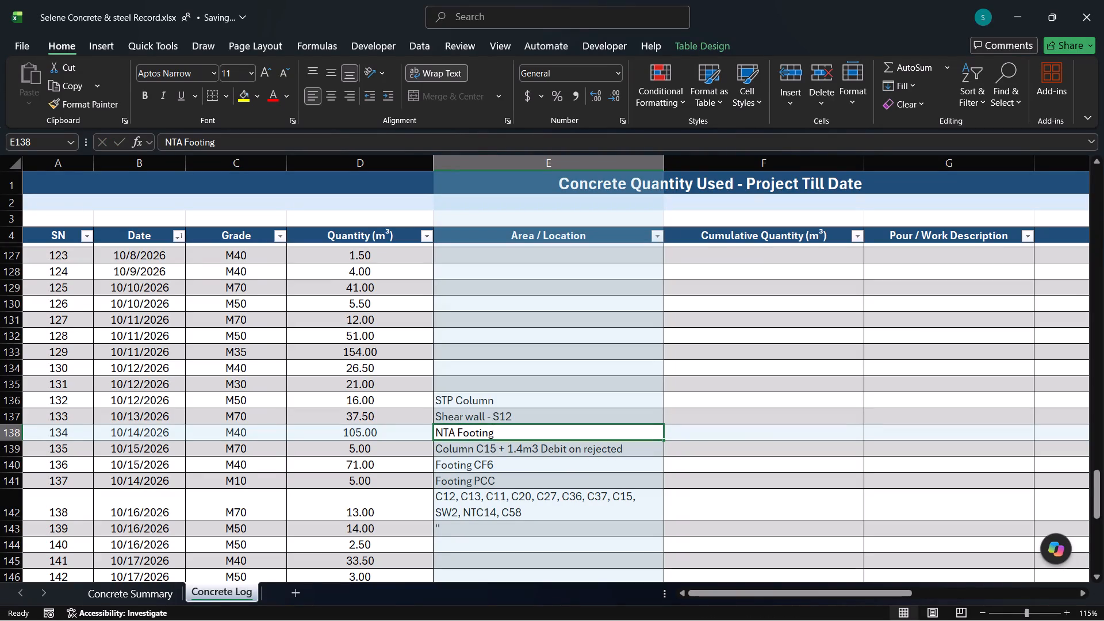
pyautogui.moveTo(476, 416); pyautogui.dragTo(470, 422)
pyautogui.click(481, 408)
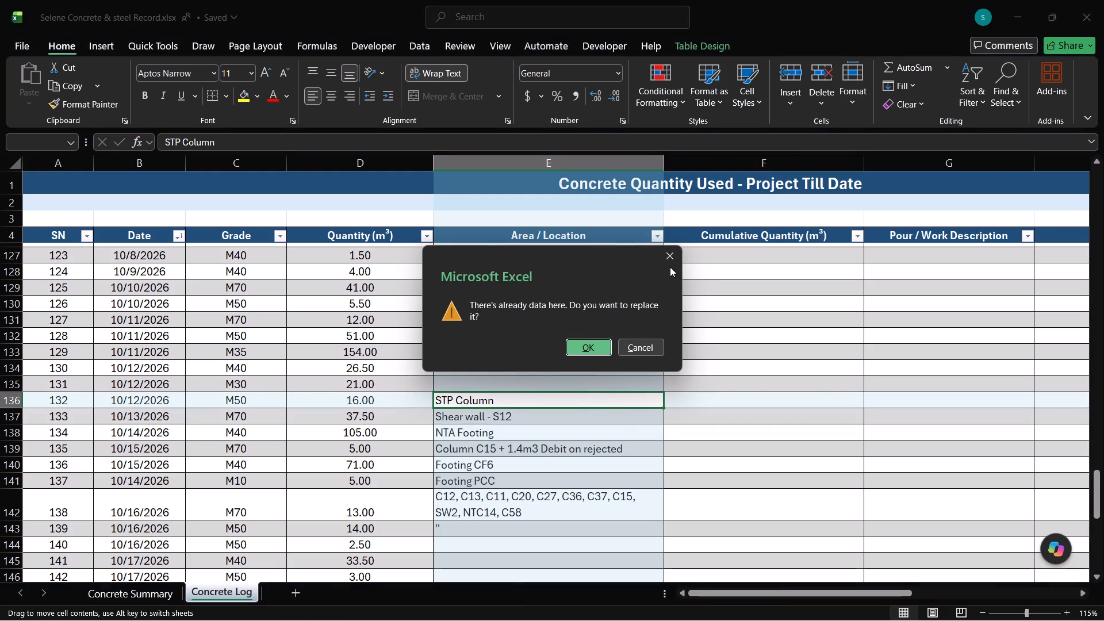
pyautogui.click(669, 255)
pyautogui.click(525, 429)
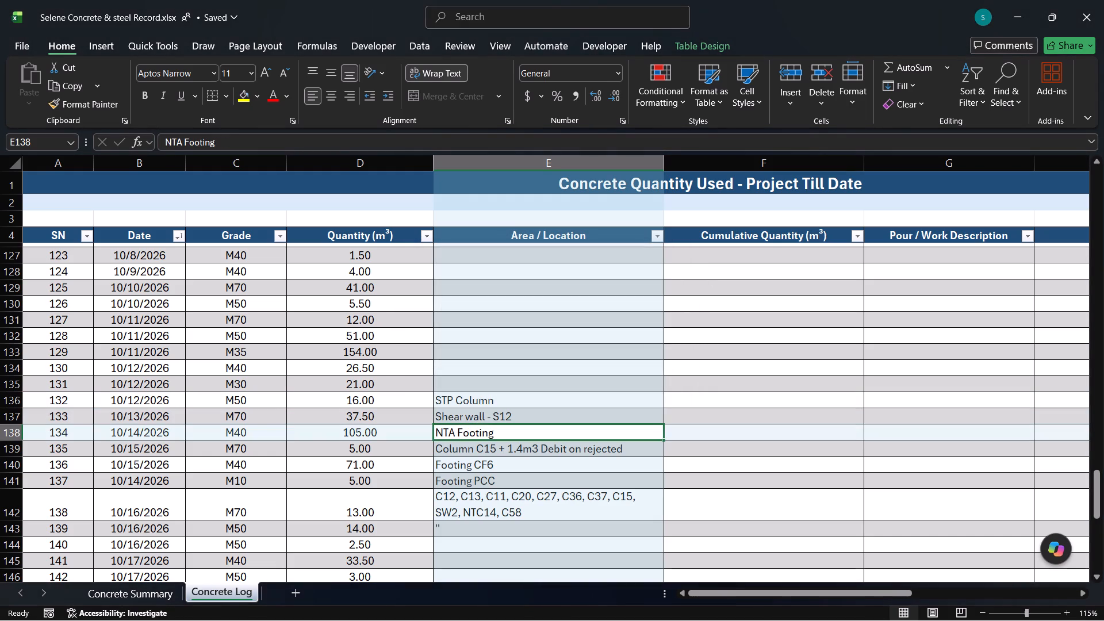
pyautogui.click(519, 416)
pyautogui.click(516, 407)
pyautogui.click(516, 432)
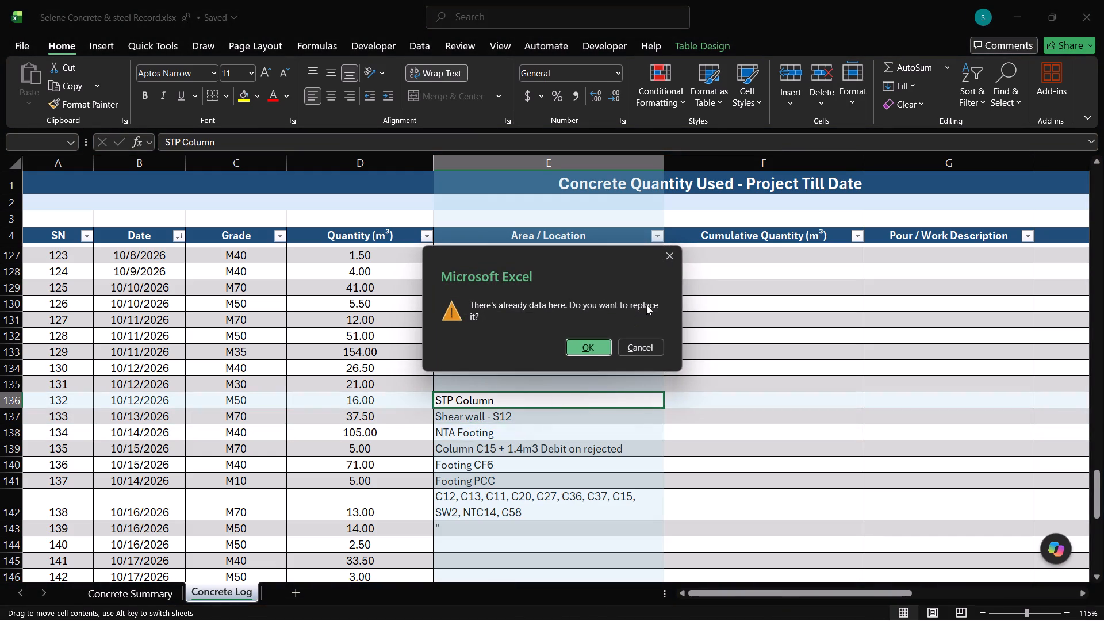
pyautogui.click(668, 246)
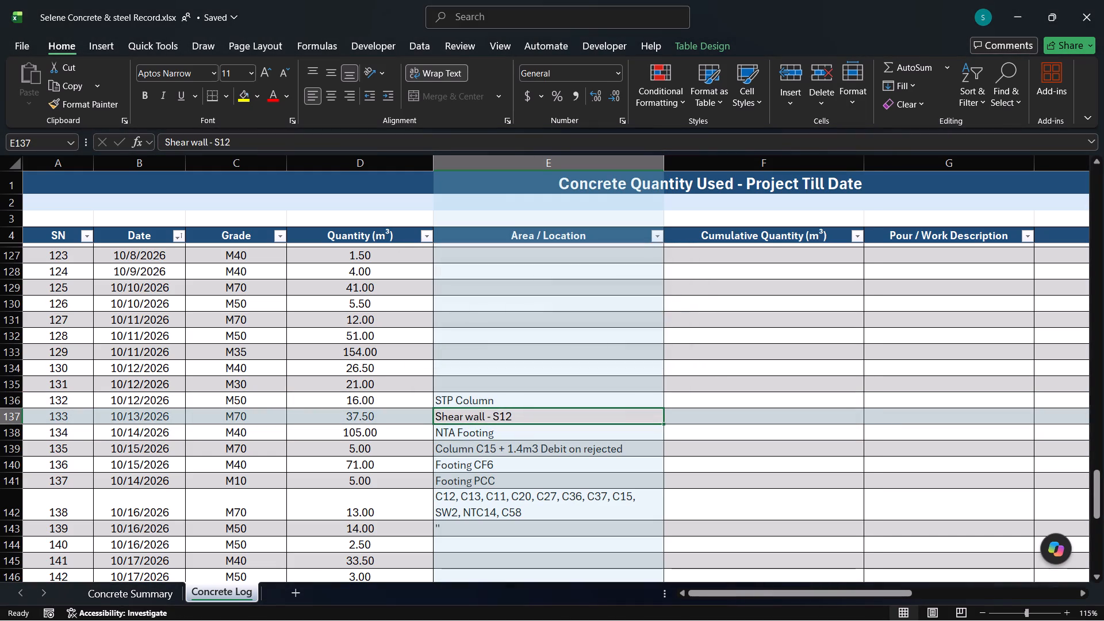
# Select the blank Area / Location cell of entry 131, the 21.00 m³ M30 pour of 10/12/2026.
pyautogui.scroll(1, 523, 439)
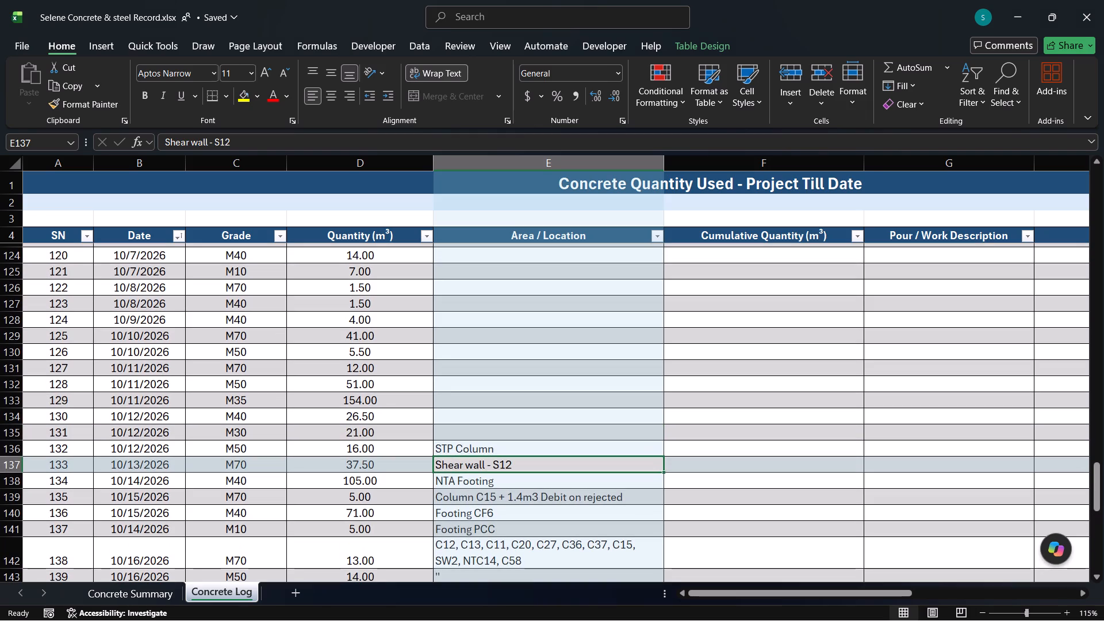
pyautogui.click(484, 449)
pyautogui.click(485, 435)
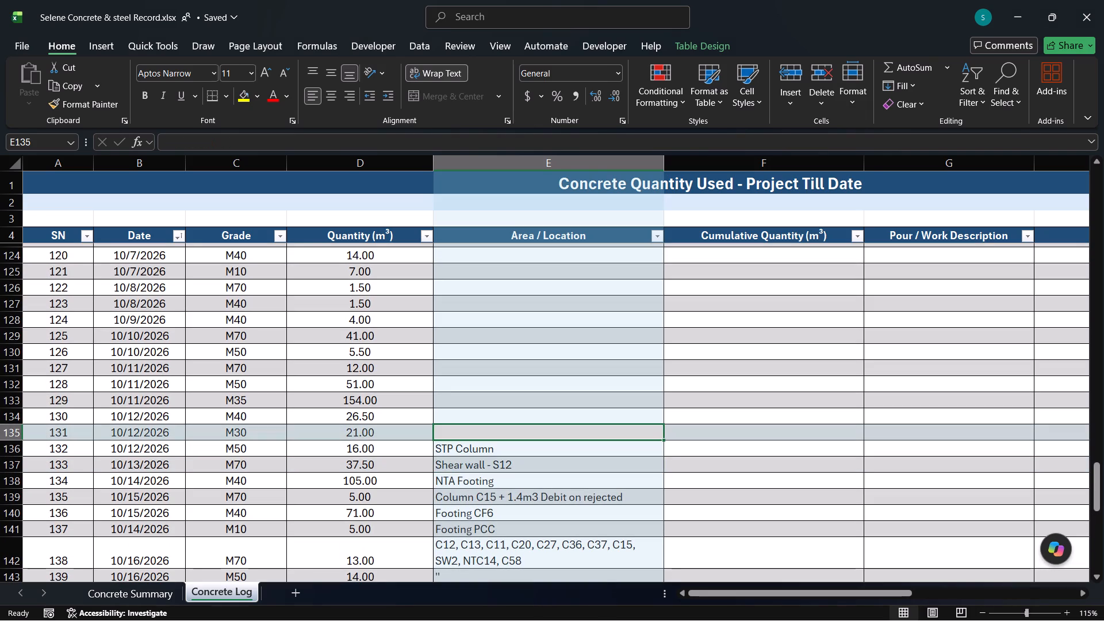
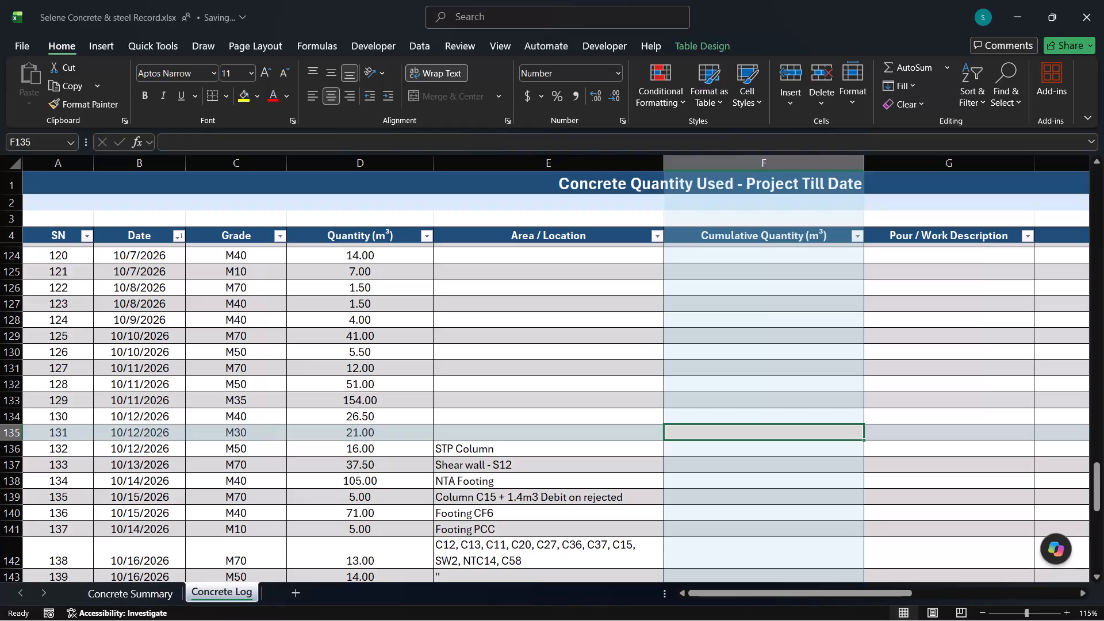
# Check the Area / Location entries for the pours from 10/12/2026 to 10/23/2026 and save the workbook.
pyautogui.scroll(-1, 508, 440)
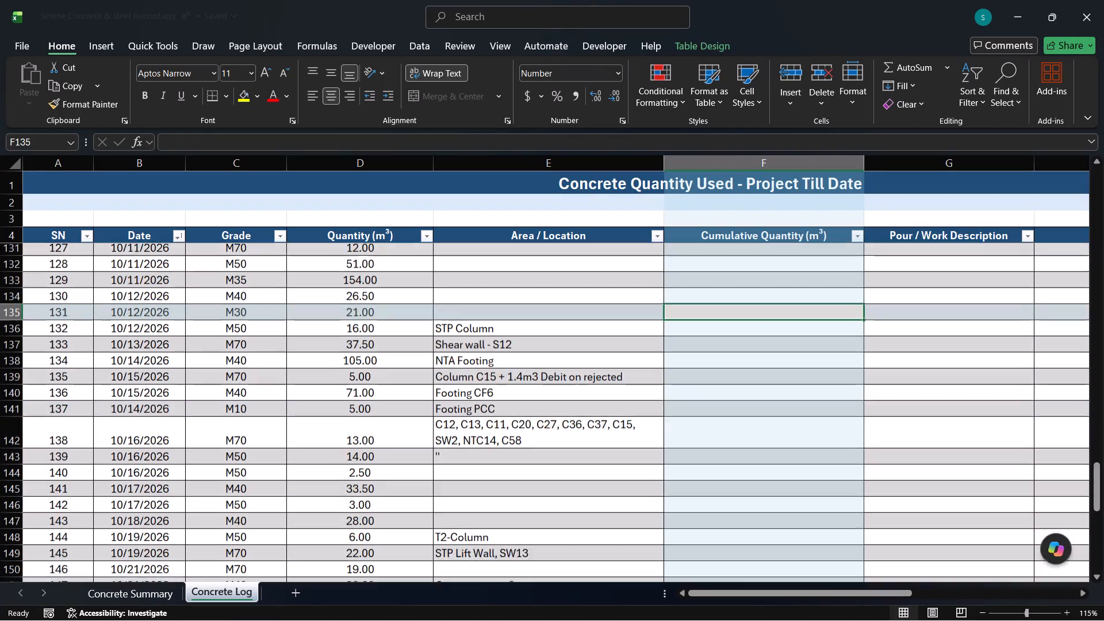
pyautogui.scroll(-1, 508, 440)
pyautogui.click(480, 391)
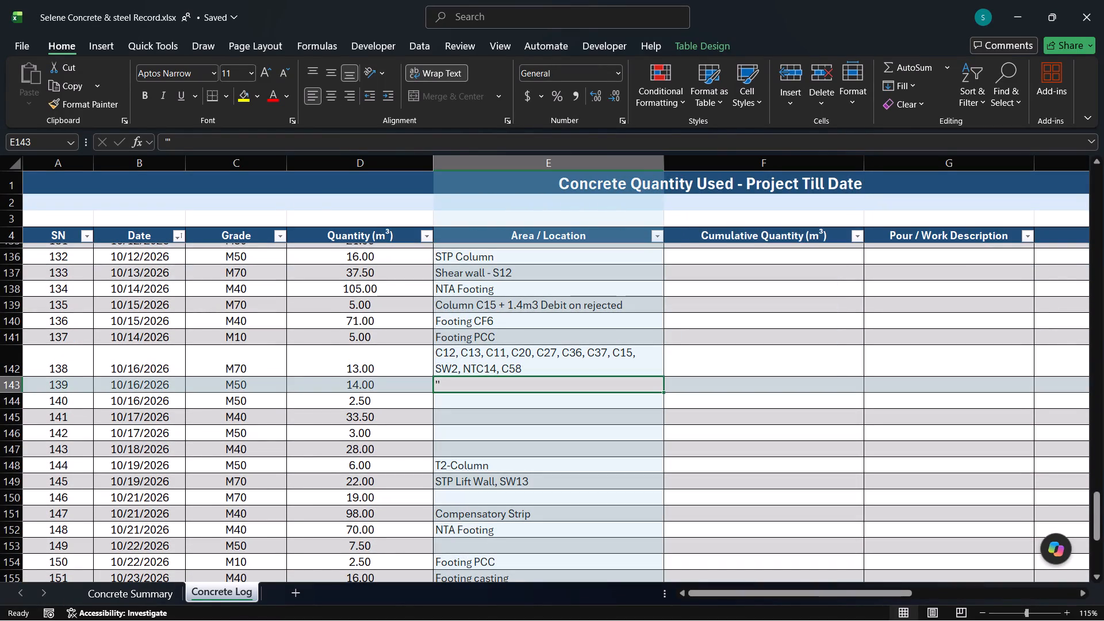
pyautogui.hotkey('ctrl', 's')
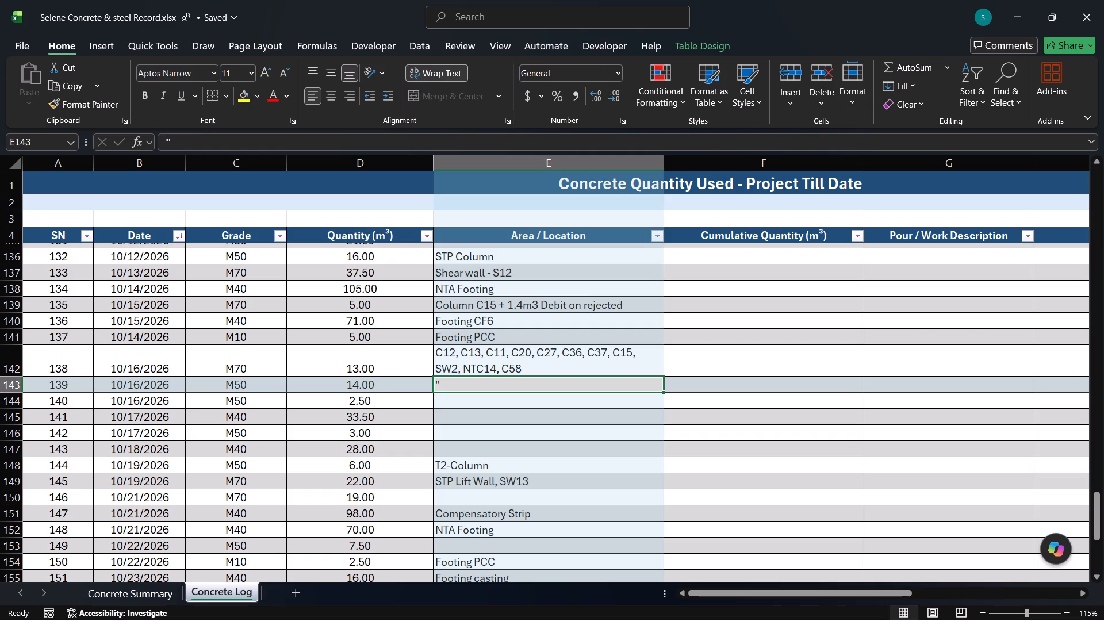
pyautogui.click(692, 445)
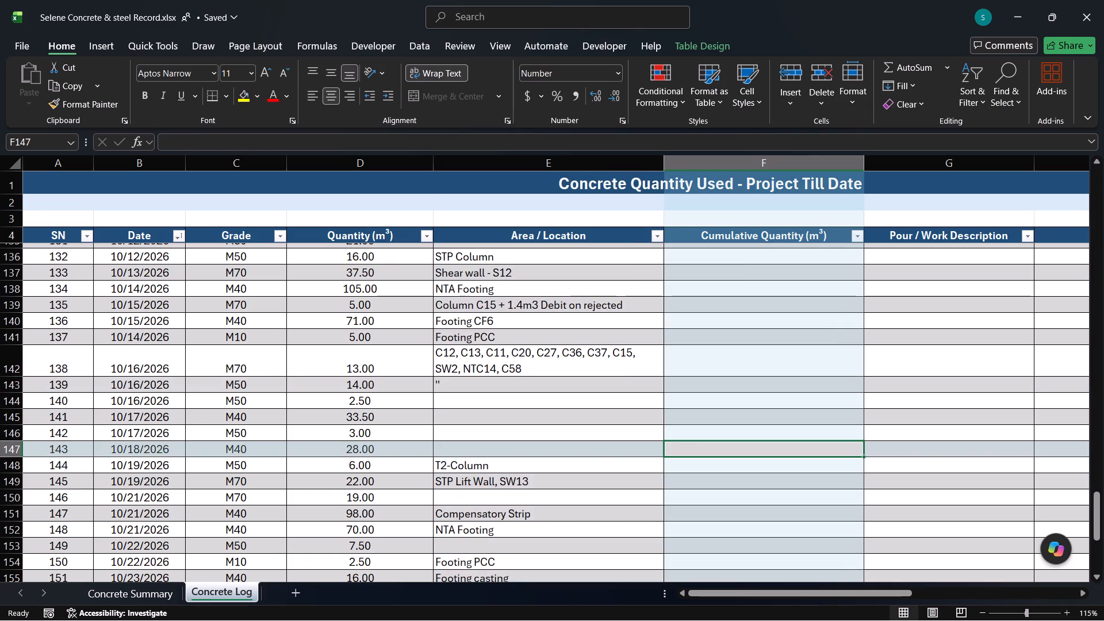
pyautogui.hotkey('ctrl', 's')
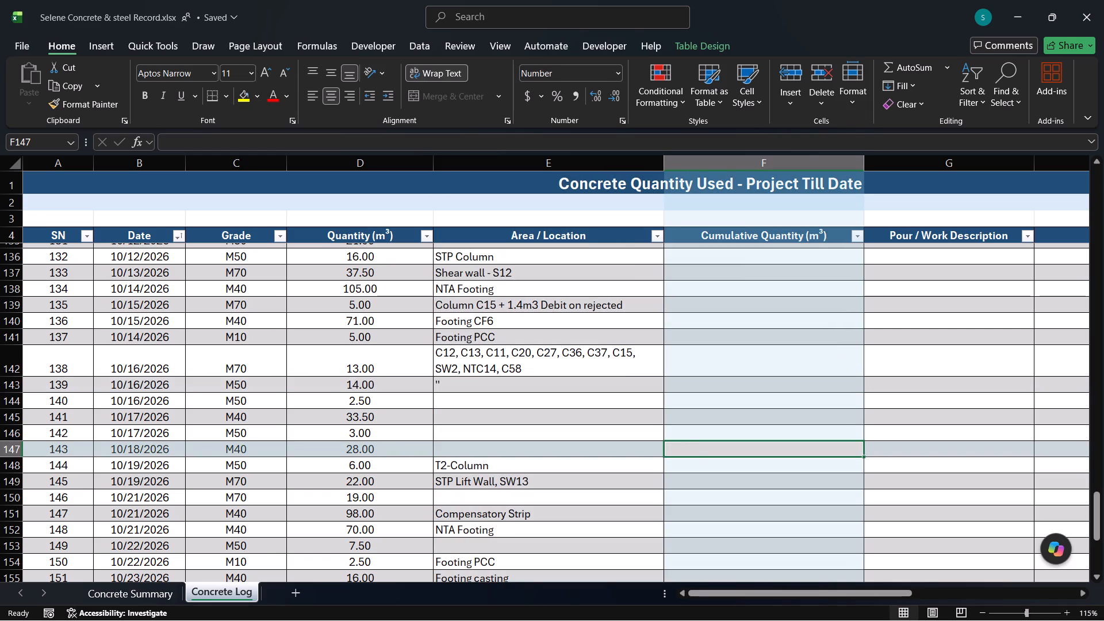